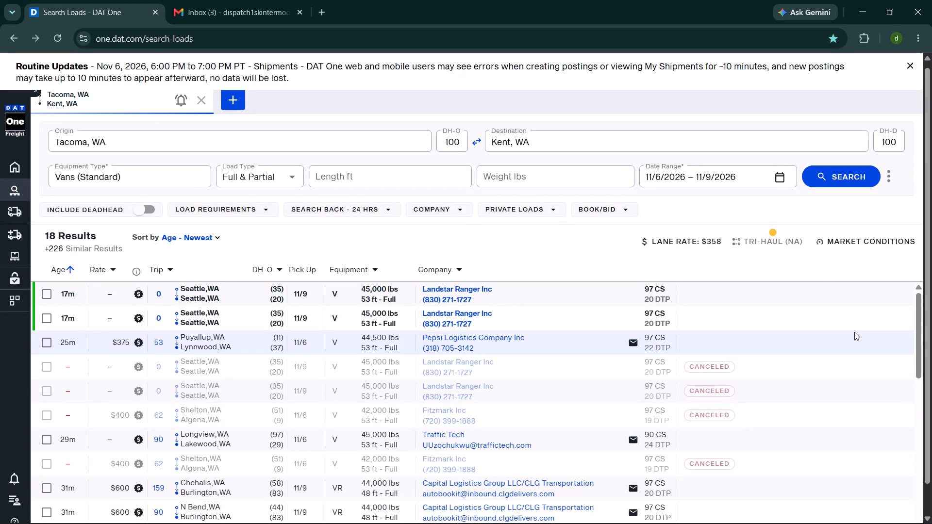
Rerun the load search from Tacoma, WA to Kent, WA to refresh the van load results.
click(848, 183)
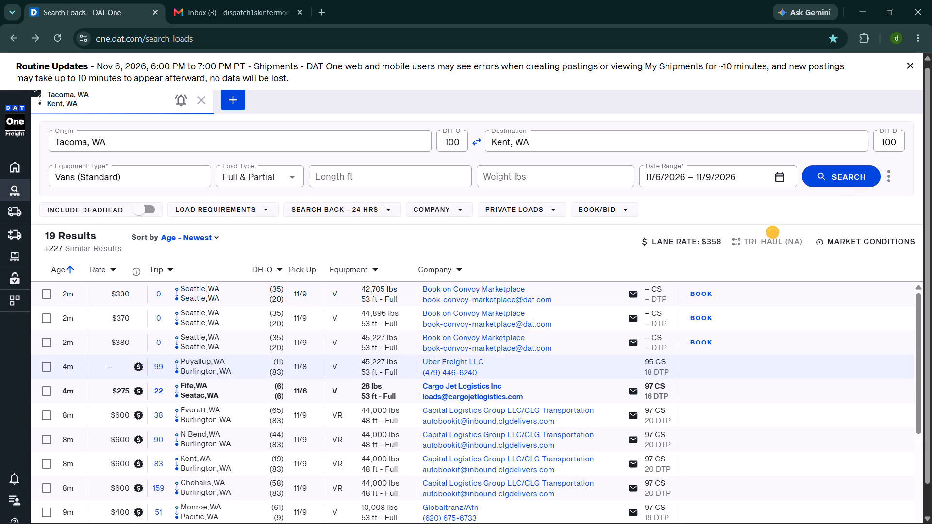
Open the Fife, WA to Seatac, WA load from Cargo Jet Logistics Inc and copy its contact email address.
click(203, 383)
scroll(203, 383, down, 2)
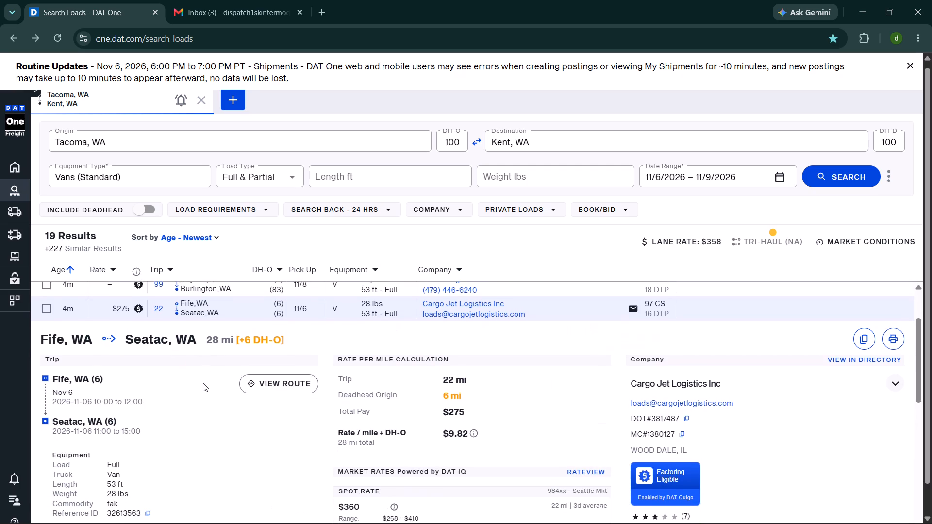
scroll(203, 383, down, 1)
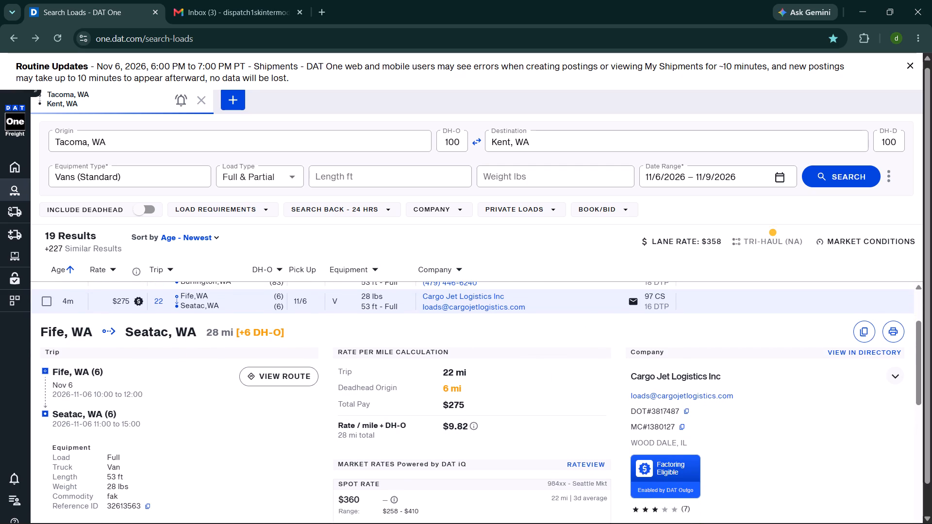
scroll(461, 429, down, 1)
click(165, 500)
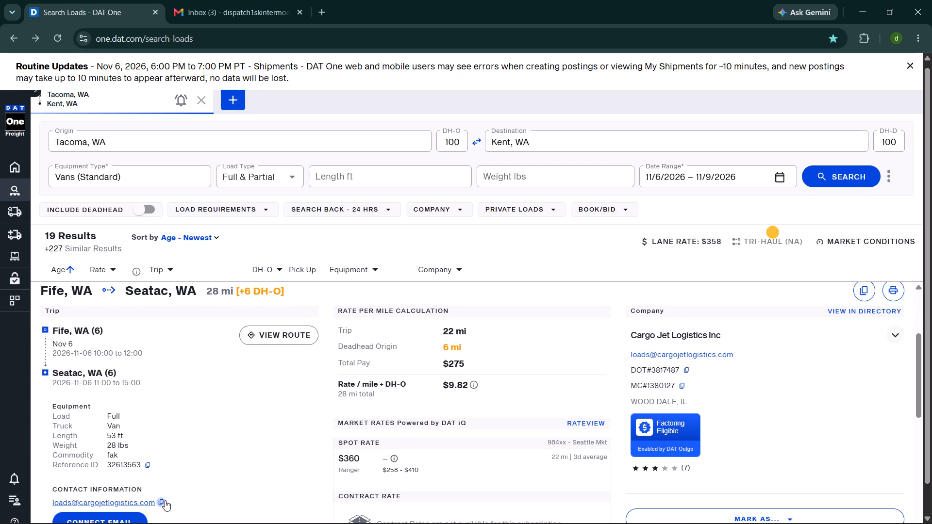
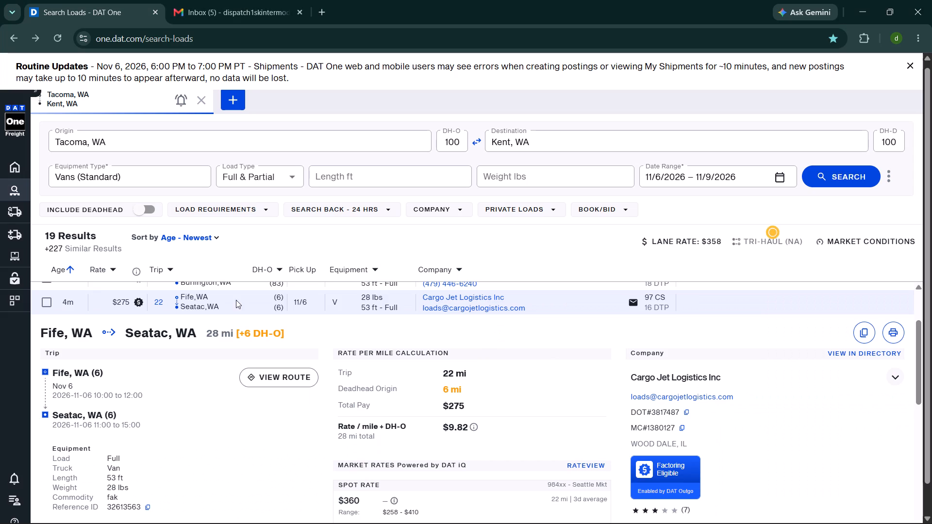
Collapse the Fife, WA to Seatac, WA load details and review the older loads further down the results.
click(197, 298)
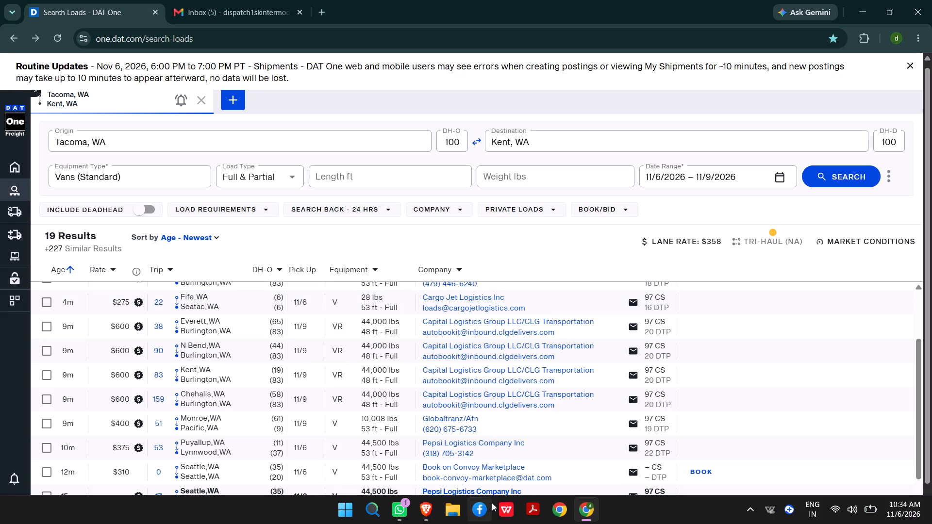
scroll(192, 391, down, 1)
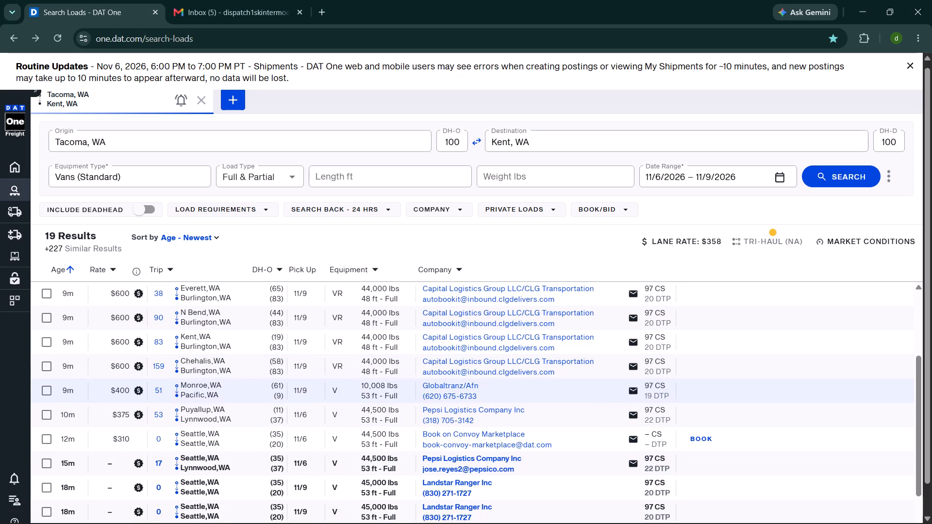
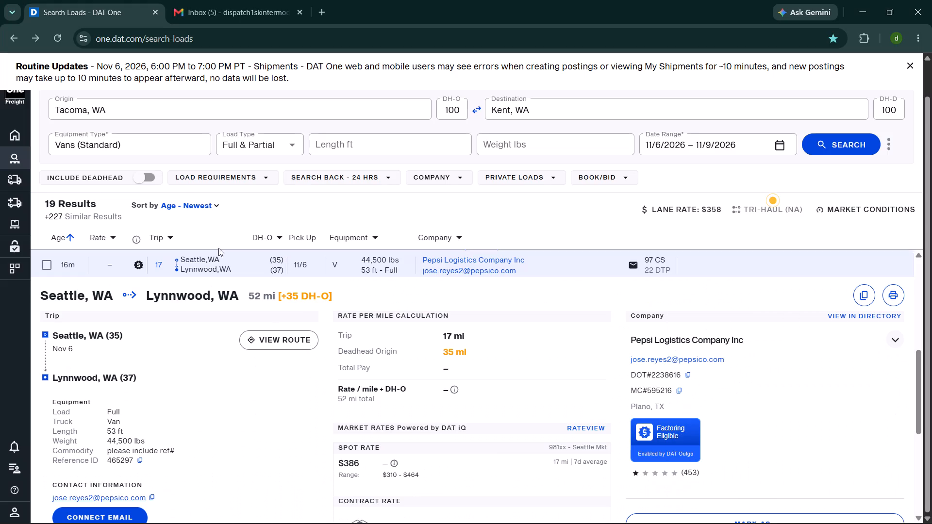
Collapse the expanded details of the Seattle, WA to Lynnwood, WA load from Pepsi Logistics Company Inc.
click(206, 256)
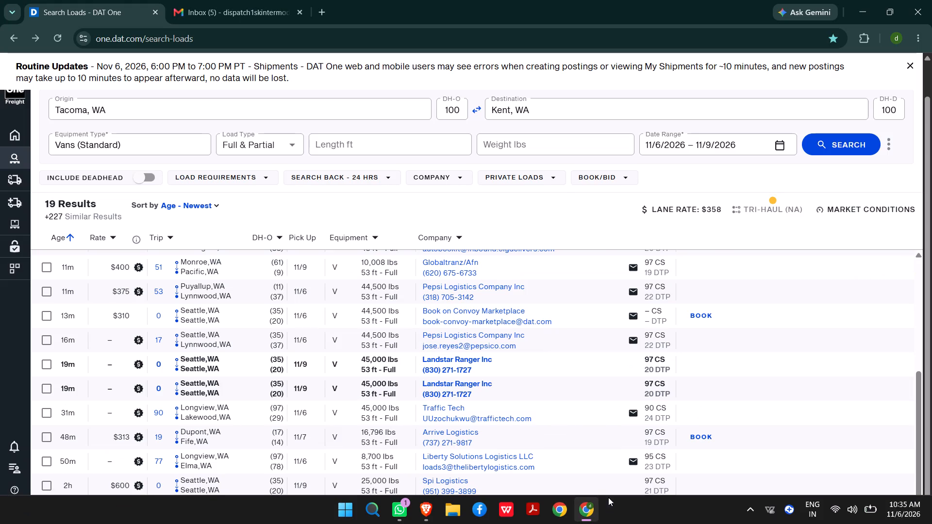
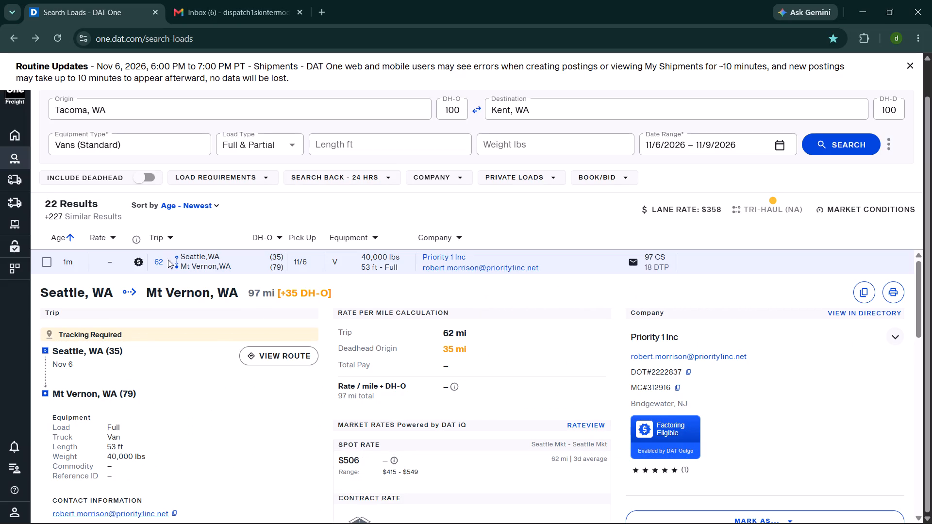
Collapse the details of the Seattle, WA to Mt Vernon, WA load from Priority 1 Inc in the search results.
click(184, 262)
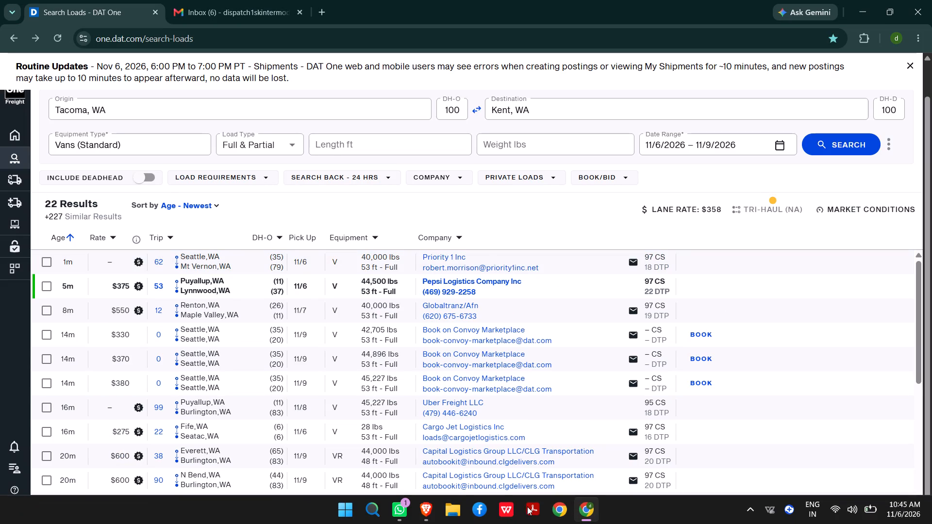
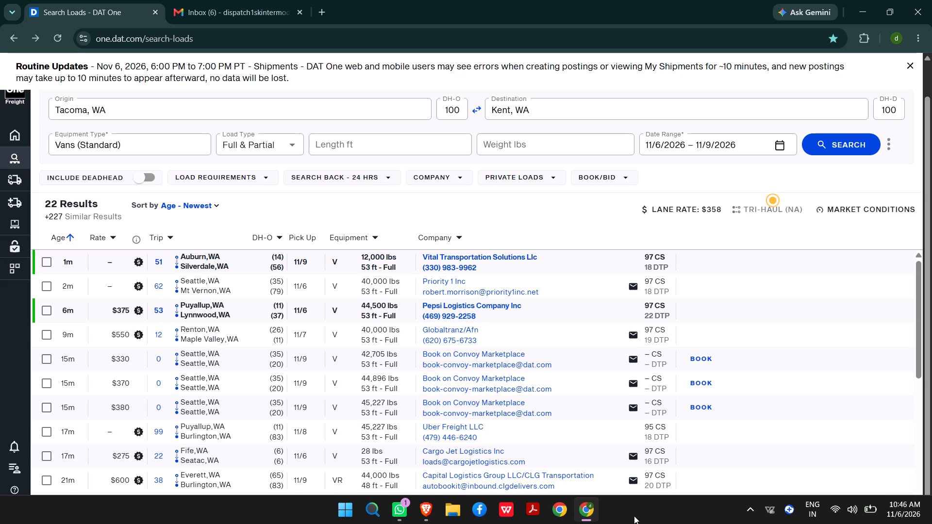
Open the details of the Auburn, WA to Silverdale, WA load from Vital Transportation Solutions Llc in the search results.
click(215, 268)
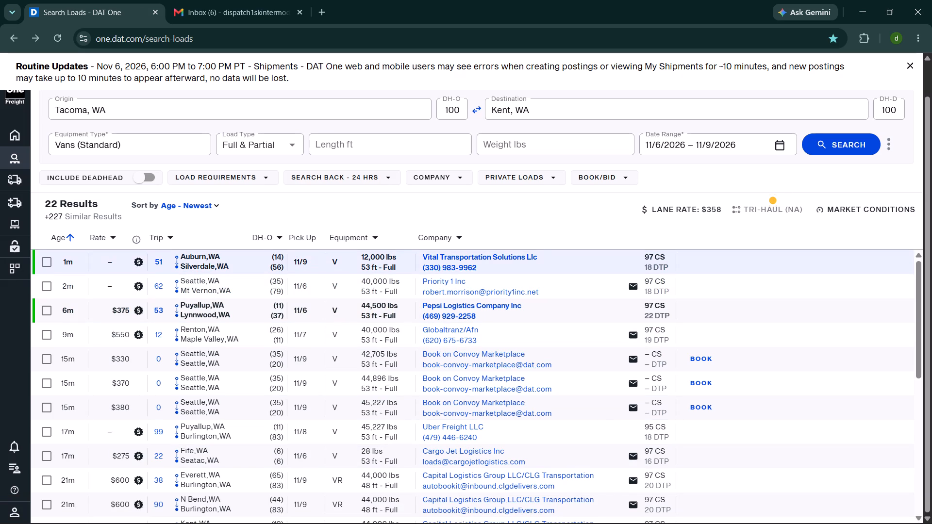
Capture a screenshot of the Auburn, WA to Silverdale, WA load details, covering the trip, equipment, rate and company information.
key(Print)
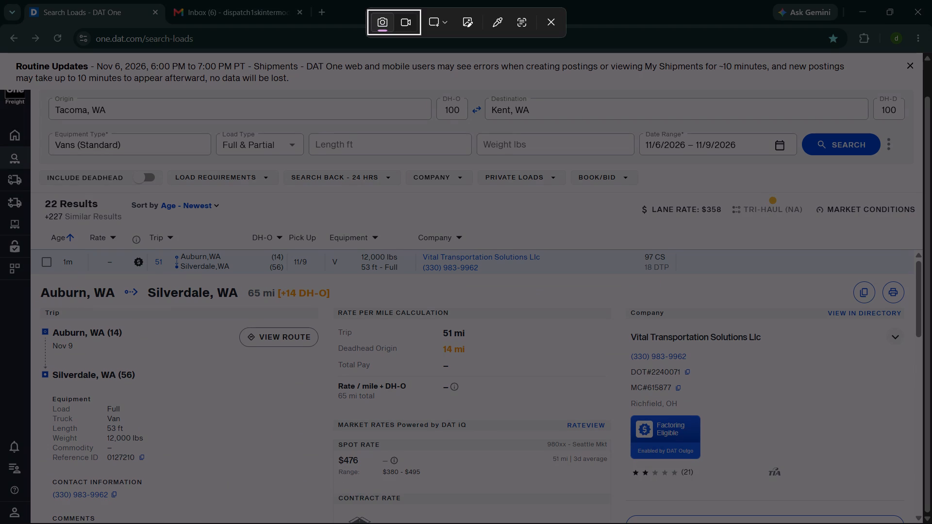
drag(36, 275, 864, 457)
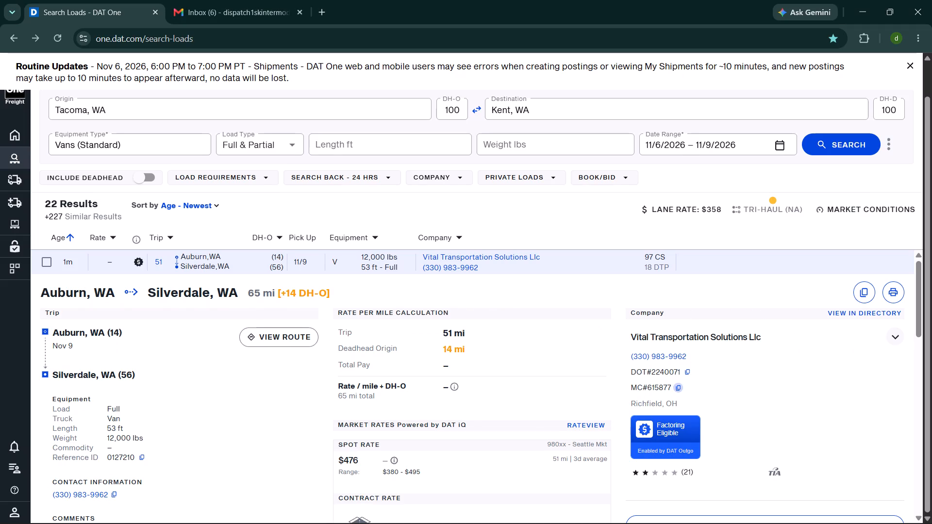
Collapse the details of the Auburn, WA to Silverdale, WA load from Vital Transportation Solutions Llc in the search results.
click(194, 252)
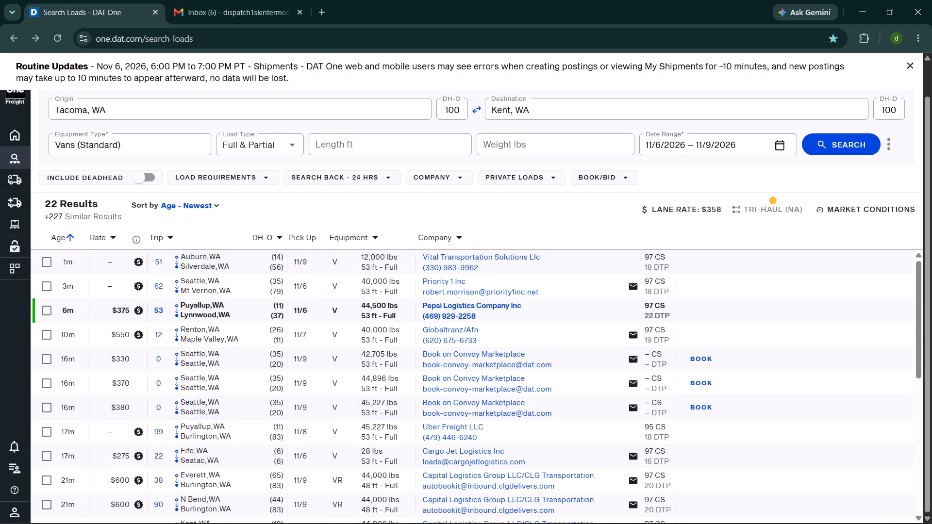
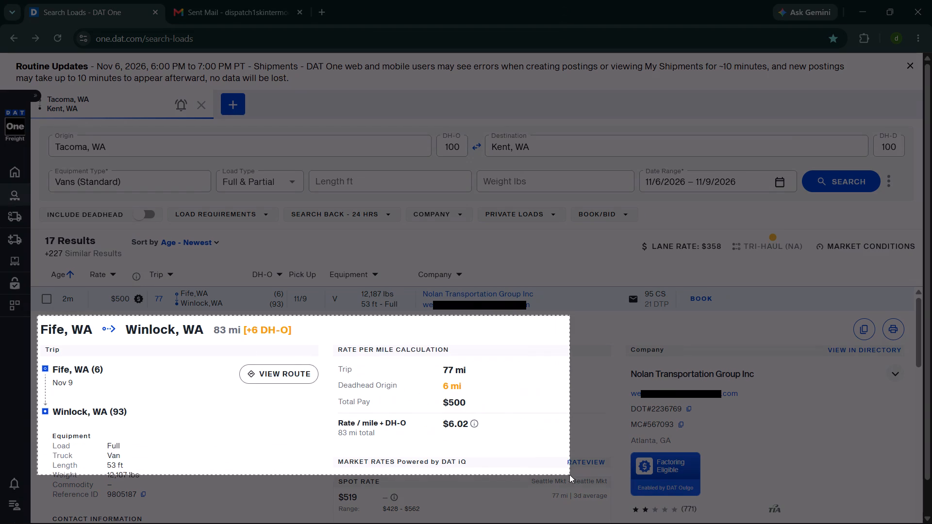
drag(569, 475, 737, 477)
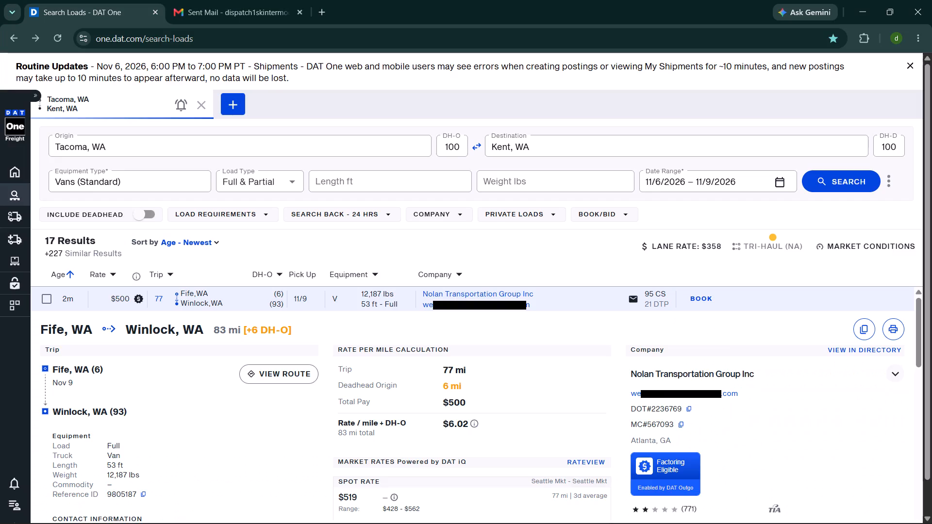
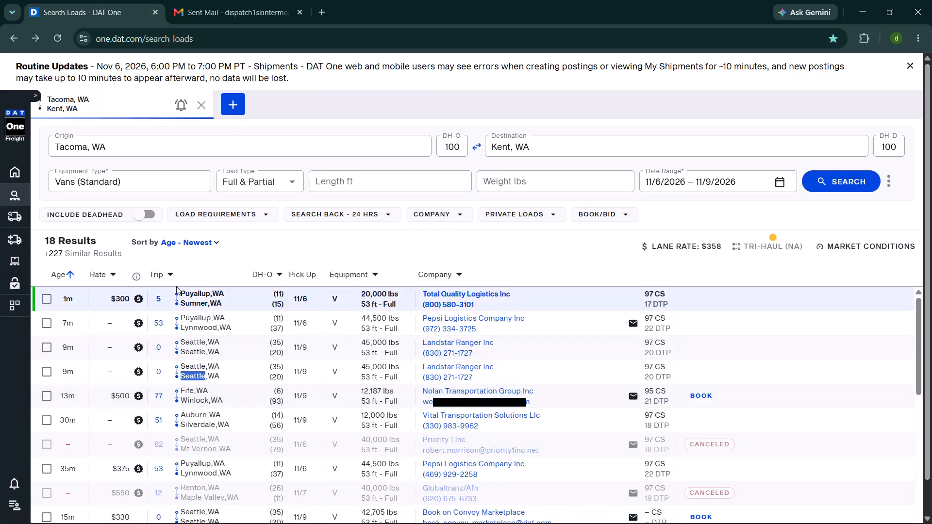
Open the Puyallup, WA to Sumner, WA load from Total Quality Logistics Inc and snip its trip, rate and company details.
click(204, 306)
key(Print)
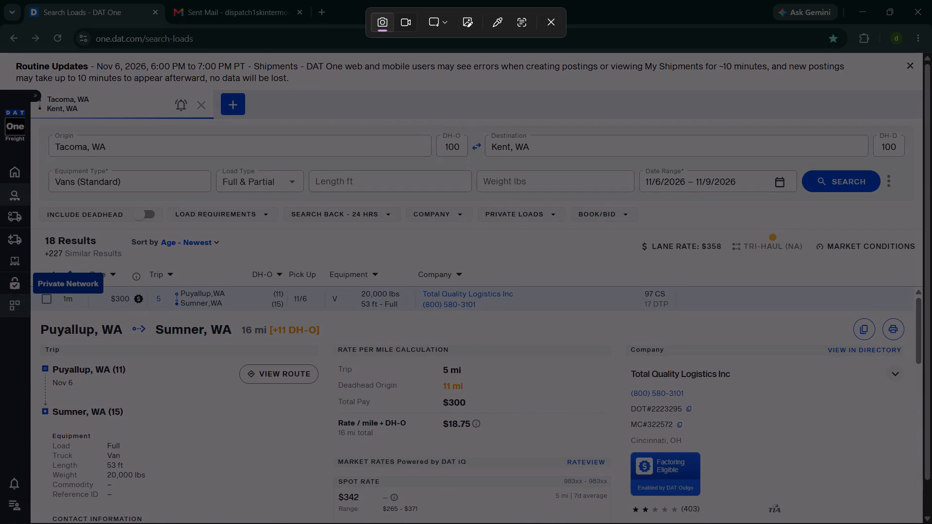
drag(32, 318, 164, 372)
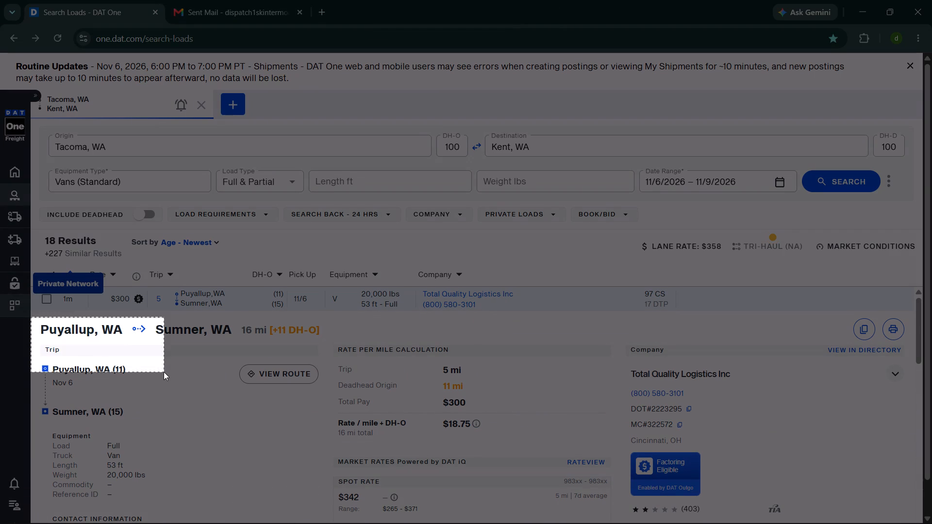
drag(164, 372, 756, 498)
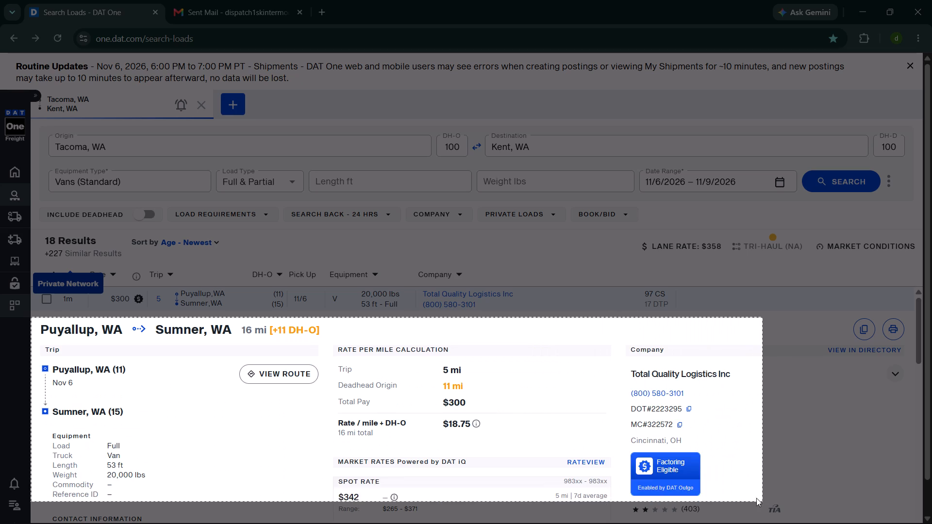
drag(756, 498, 713, 486)
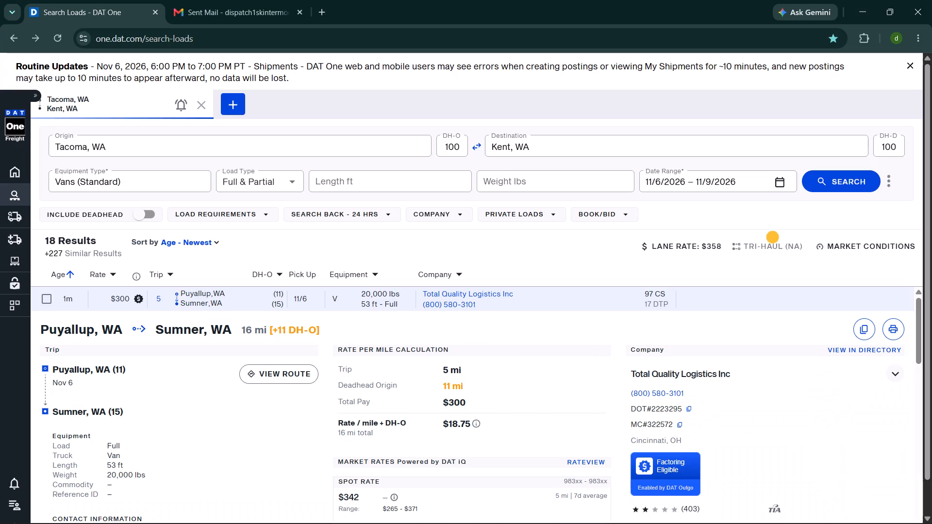
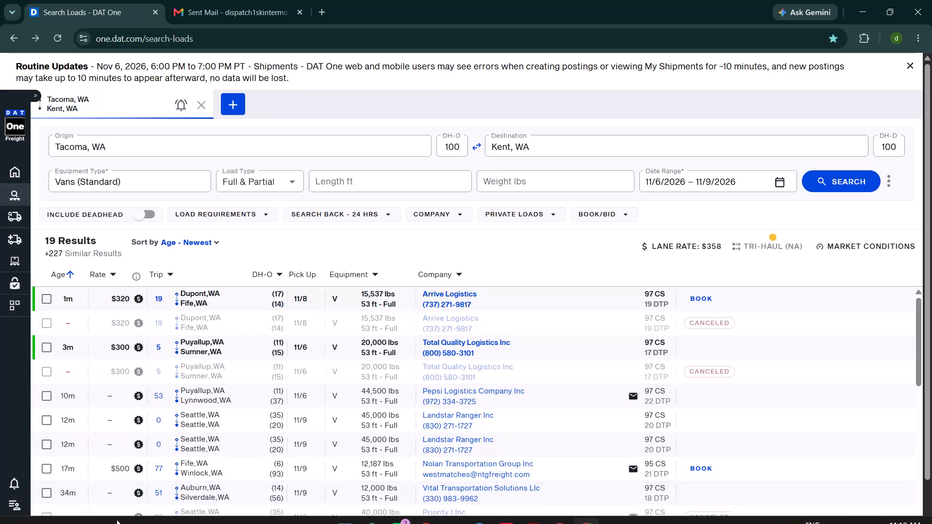
Open the Dupont, WA to Fife, WA load from Arrive Logistics and view its trip, rate and company details.
double_click(210, 350)
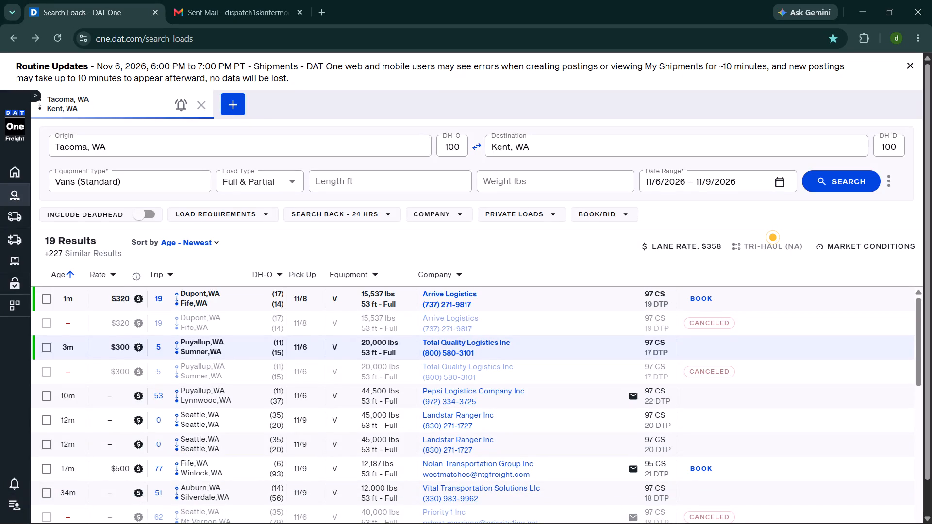
click(189, 301)
scroll(193, 386, down, 1)
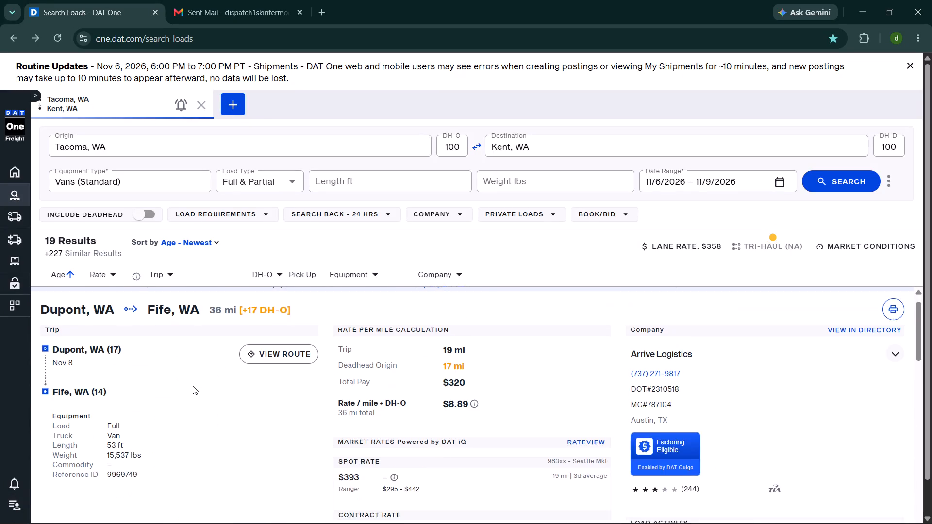
Snip the trip, rate and company details of the Arrive Logistics Dupont, WA to Fife, WA load, and collapse its details.
scroll(193, 386, down, 1)
scroll(193, 386, up, 4)
key(Print)
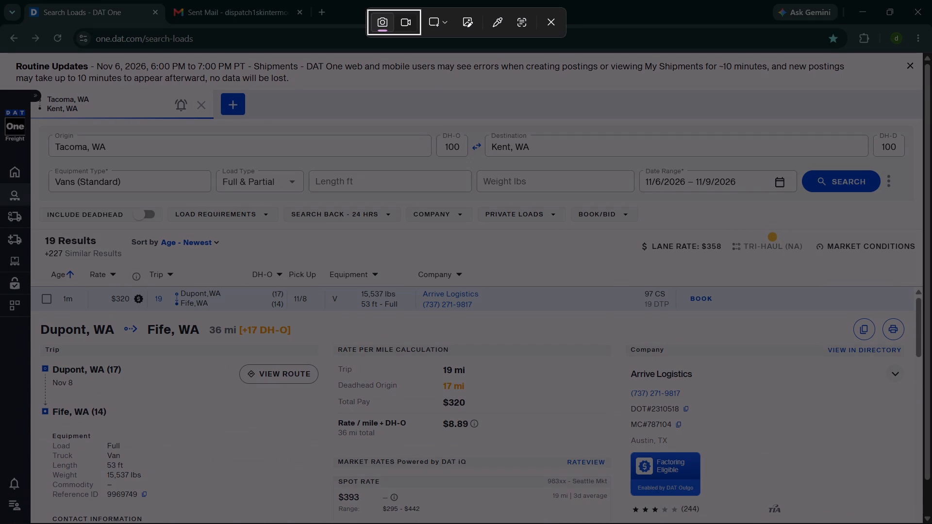
drag(38, 319, 448, 401)
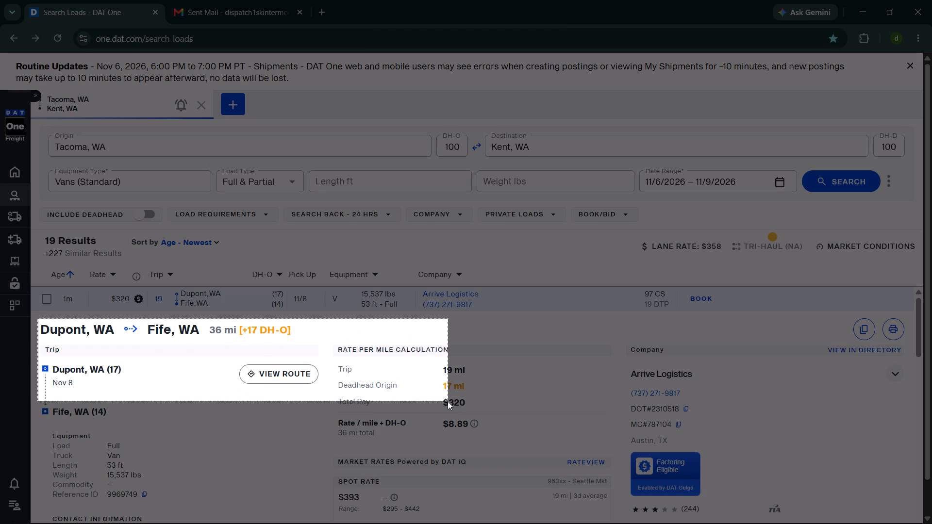
drag(448, 401, 683, 498)
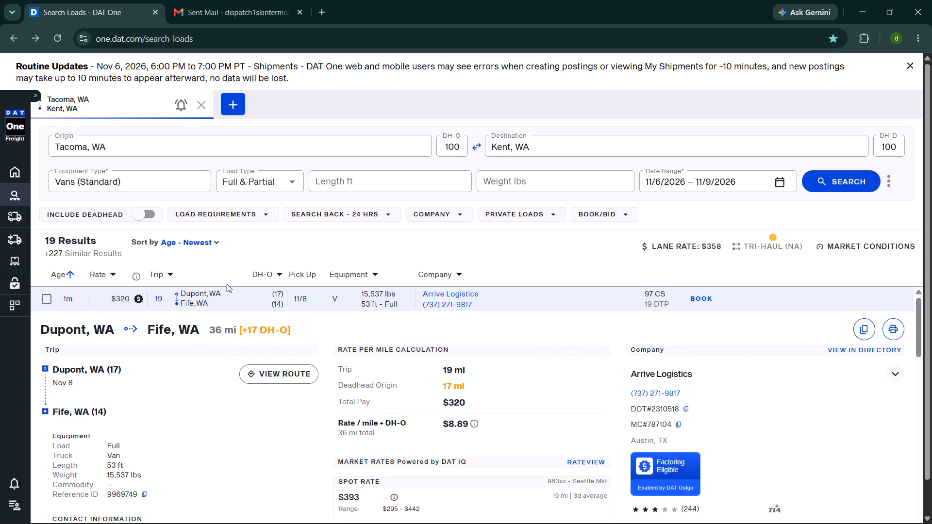
click(209, 293)
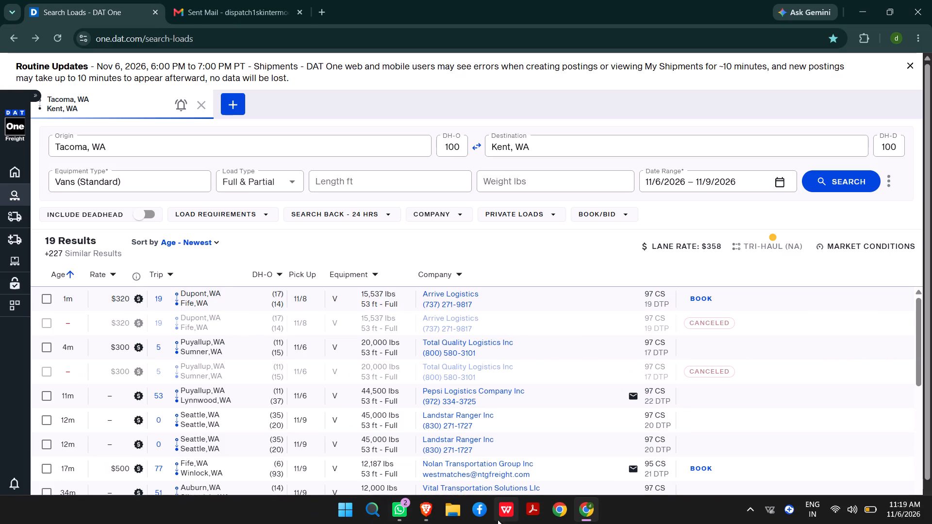
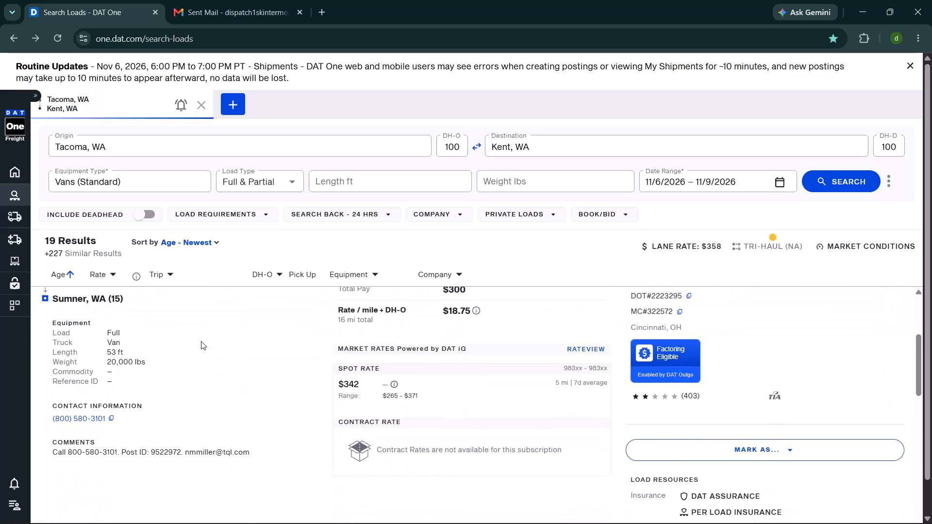
Copy the broker's e-mail address from the comments of the Puyallup, WA to Sumner, WA load from Total Quality Logistics Inc.
scroll(201, 341, down, 1)
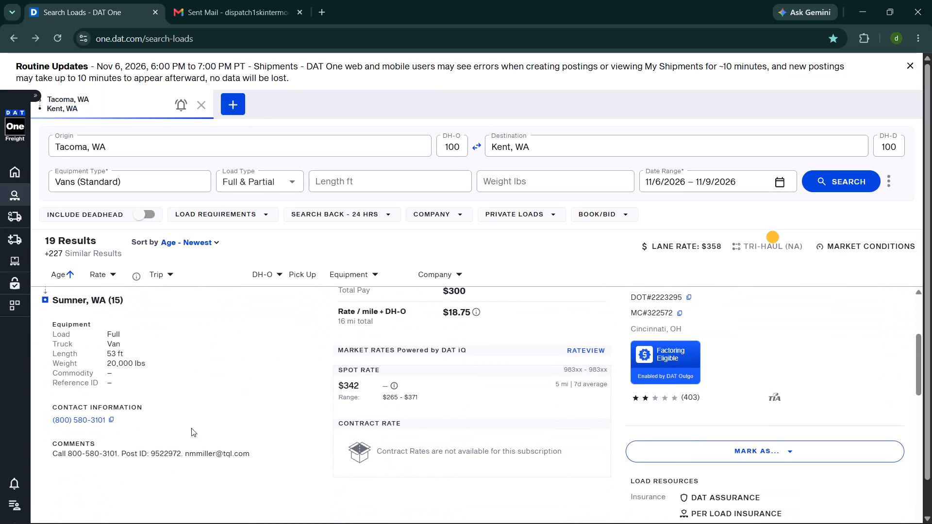
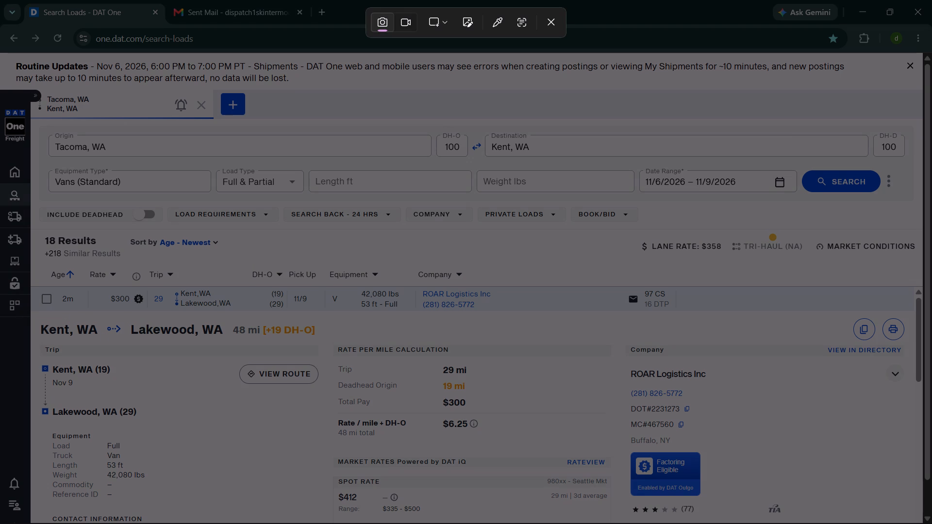
Snip the trip, rate and company details of the Kent, WA to Lakewood, WA load from ROAR Logistics Inc.
drag(30, 315, 748, 508)
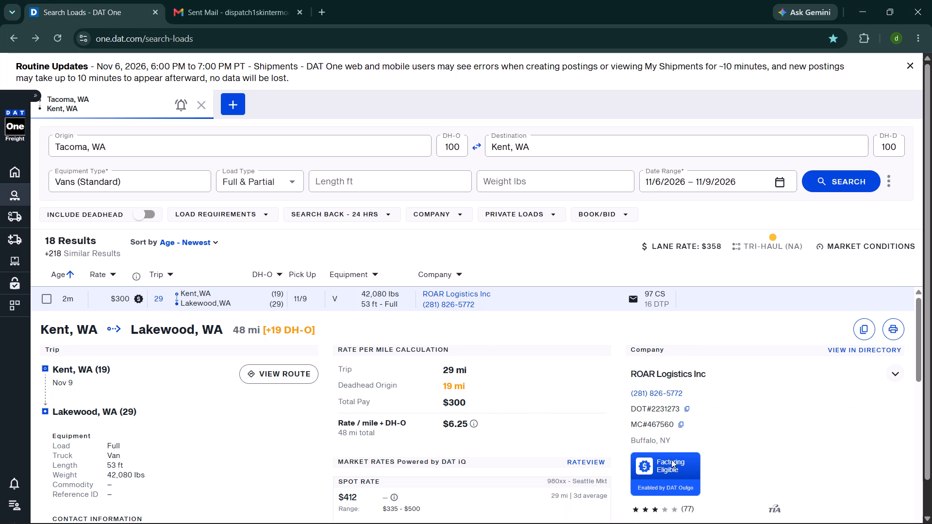
click(206, 300)
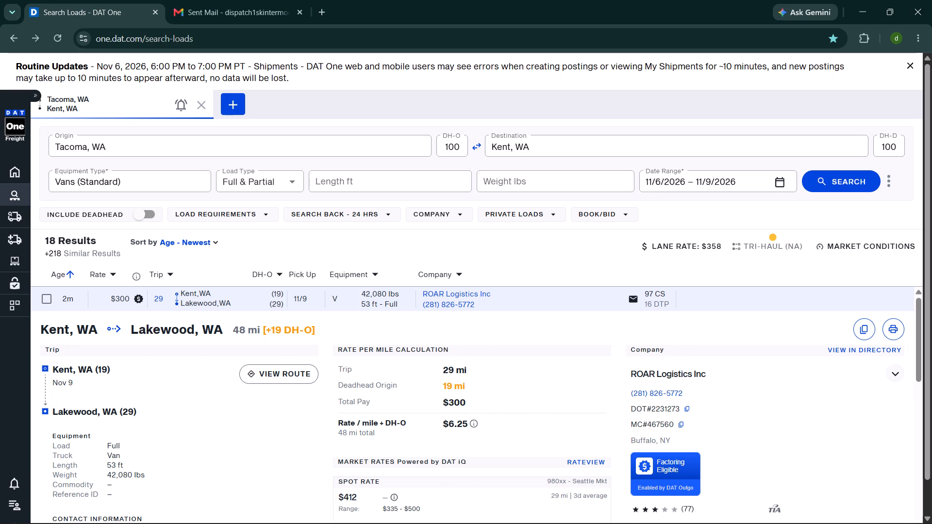
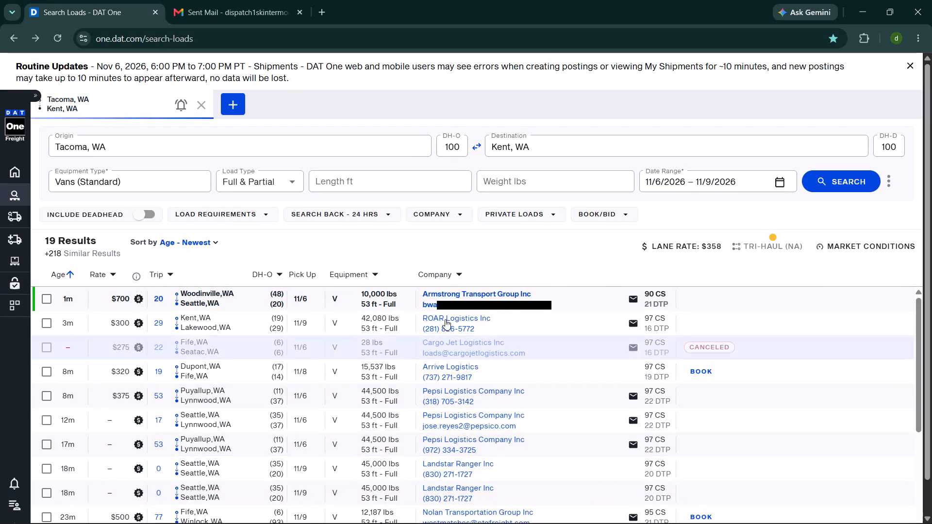
Open the Woodinville, WA to Seattle, WA load from Armstrong Transport Group Inc and copy its contact e-mail address.
click(187, 306)
scroll(205, 366, down, 2)
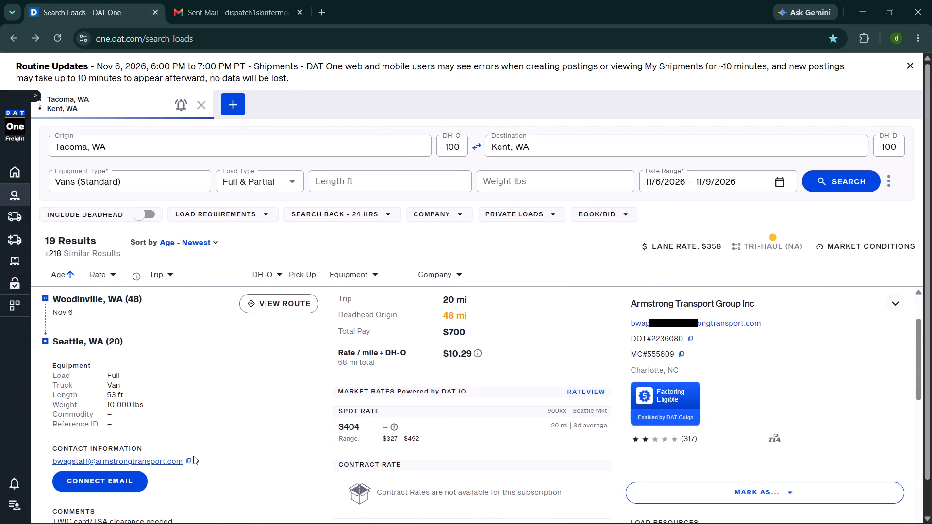
click(189, 461)
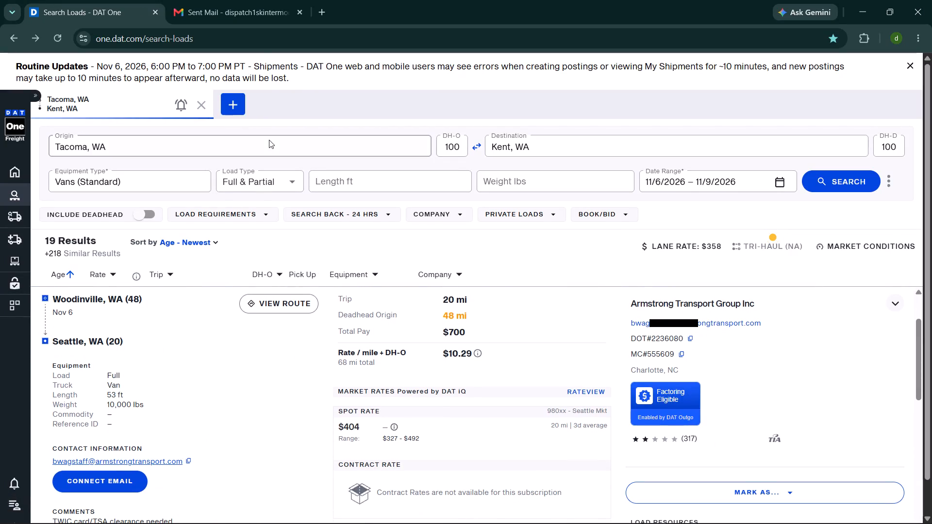
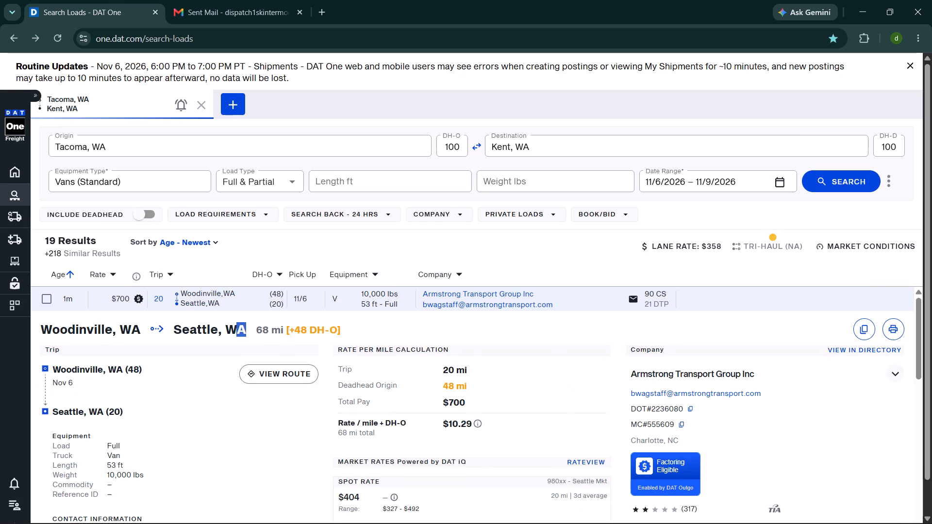
Copy the route heading Woodinville, WA to Seattle, WA from the Armstrong Transport Group Inc load details.
drag(204, 327, 43, 317)
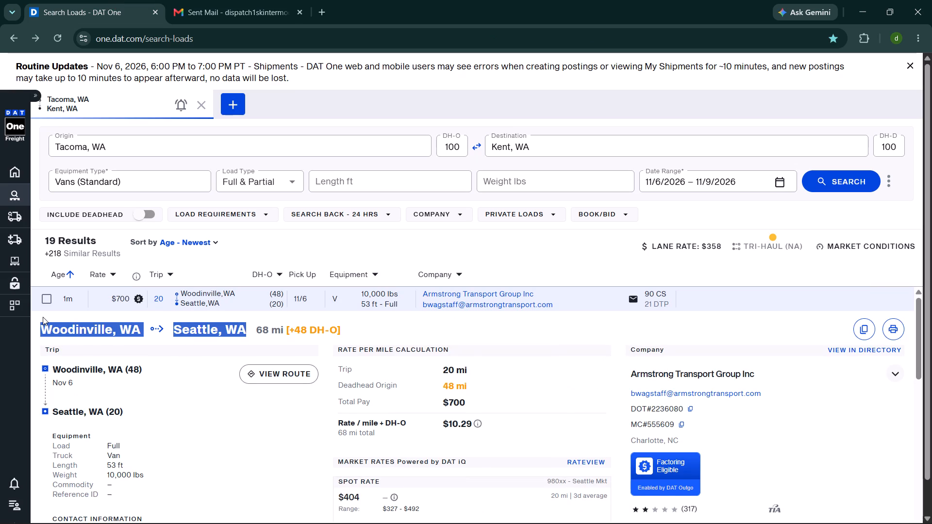
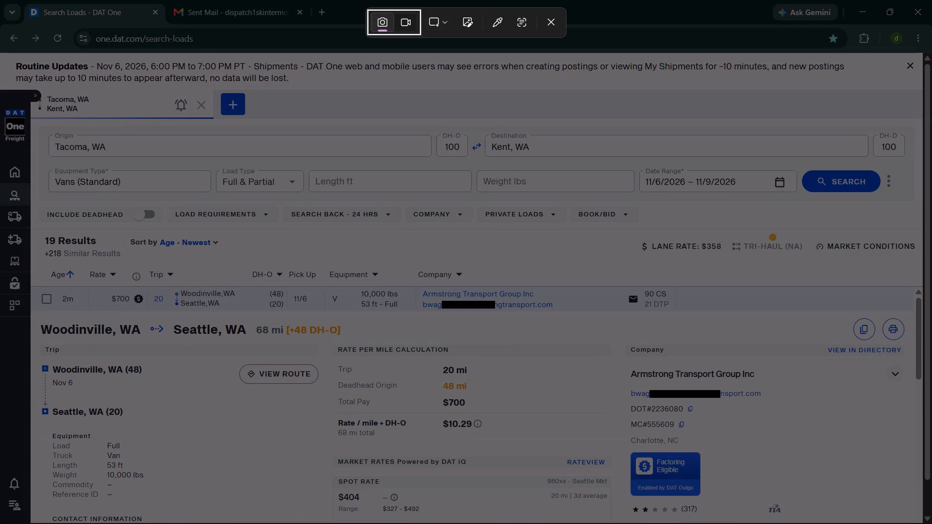
Snip the trip, rate and company details of the Woodinville, WA to Seattle, WA load from Armstrong Transport Group Inc.
drag(38, 311, 464, 519)
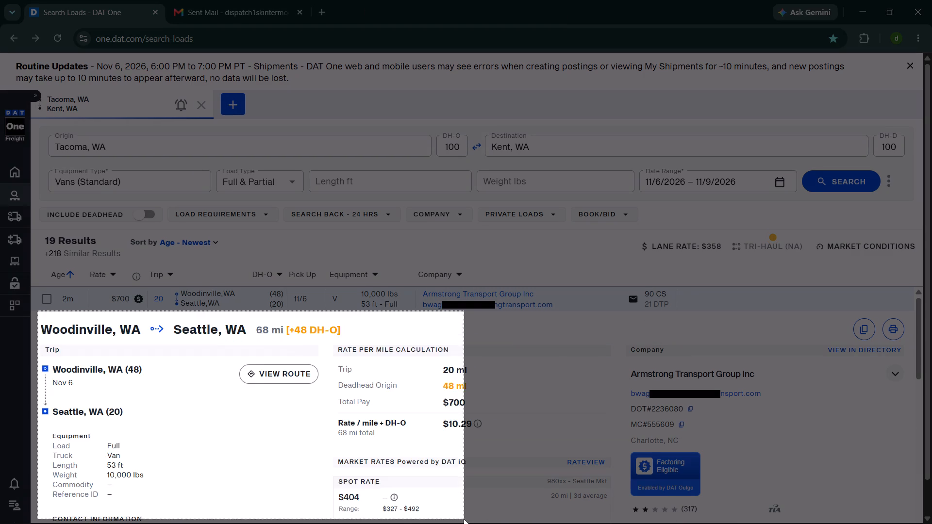
drag(464, 519, 714, 471)
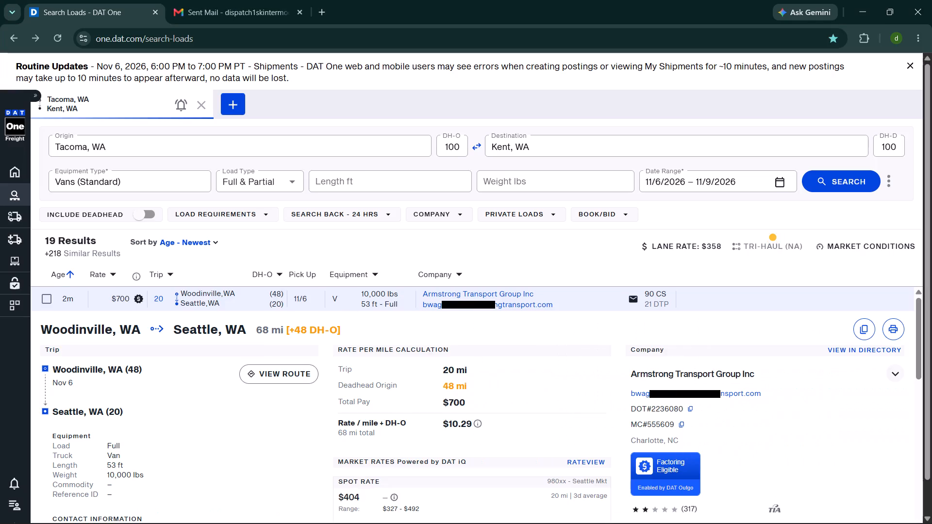
click(181, 296)
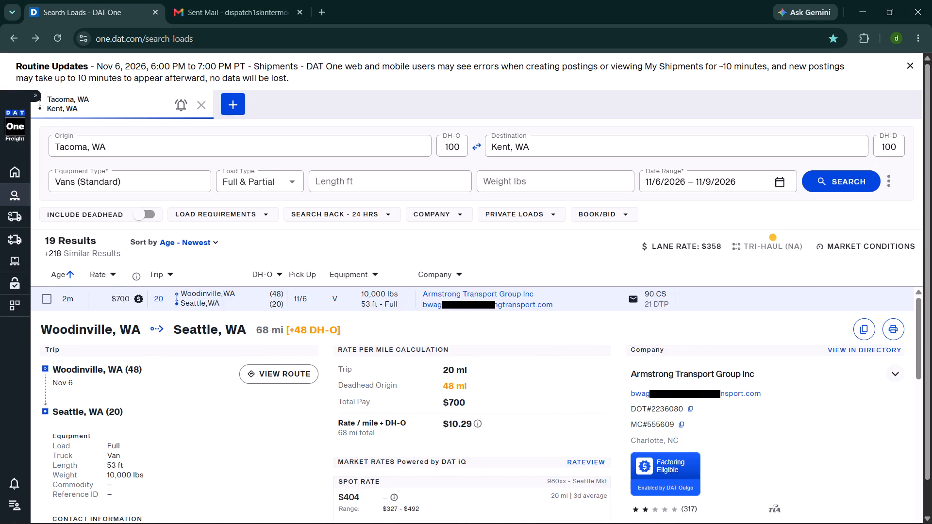
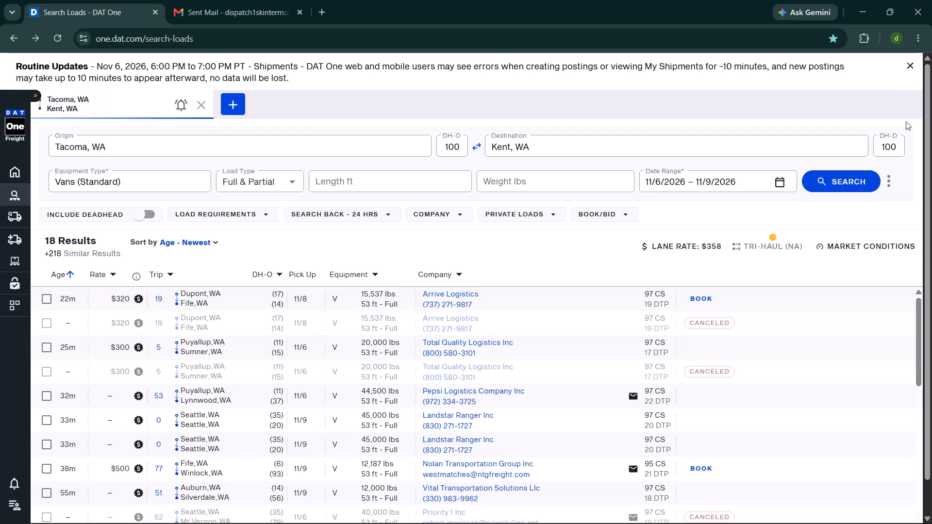
Rerun the Tacoma, WA to Kent, WA van load search to refresh the results.
click(844, 180)
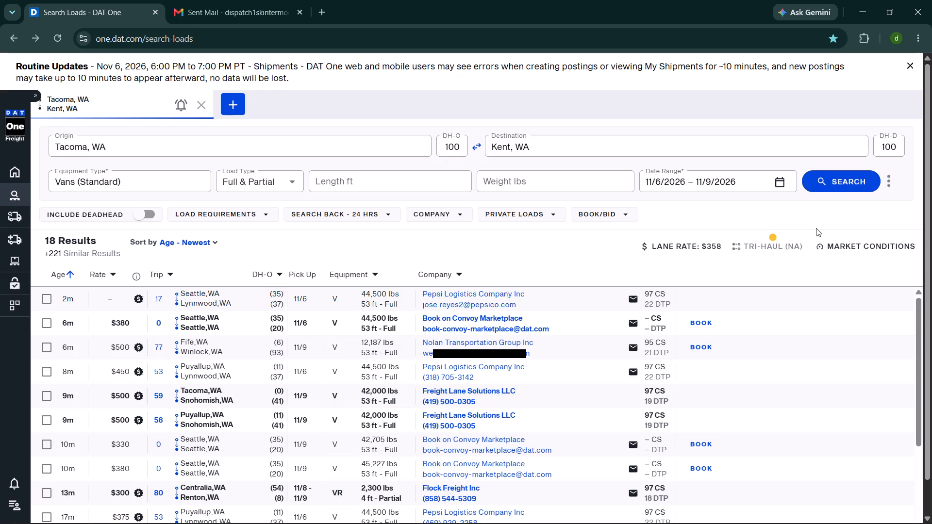
double_click(187, 322)
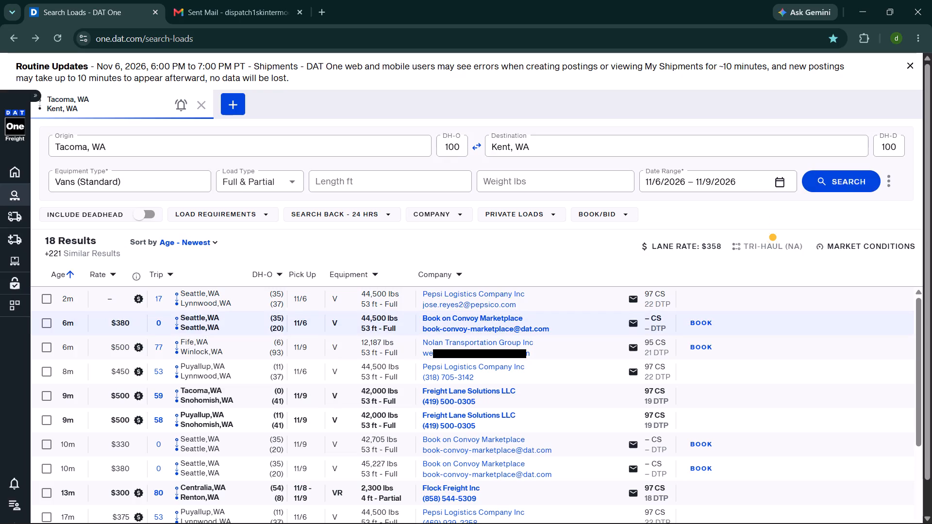
Open the Tacoma, WA to Snohomish, WA load from Freight Lane Solutions LLC and view its trip, rate and company details.
click(206, 404)
scroll(206, 404, down, 1)
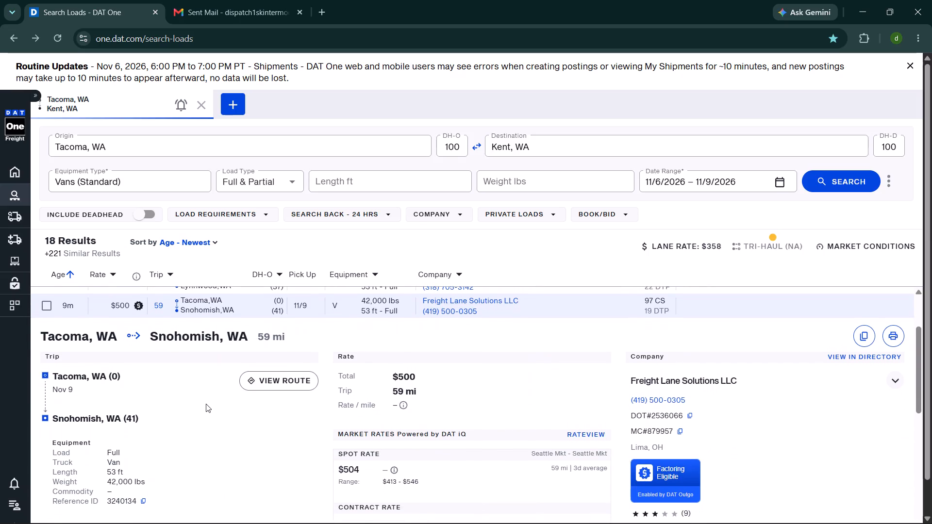
scroll(206, 404, down, 1)
Capture a screenshot region of the Tacoma, WA to Snohomish, WA load details, and collapse the load.
key(Print)
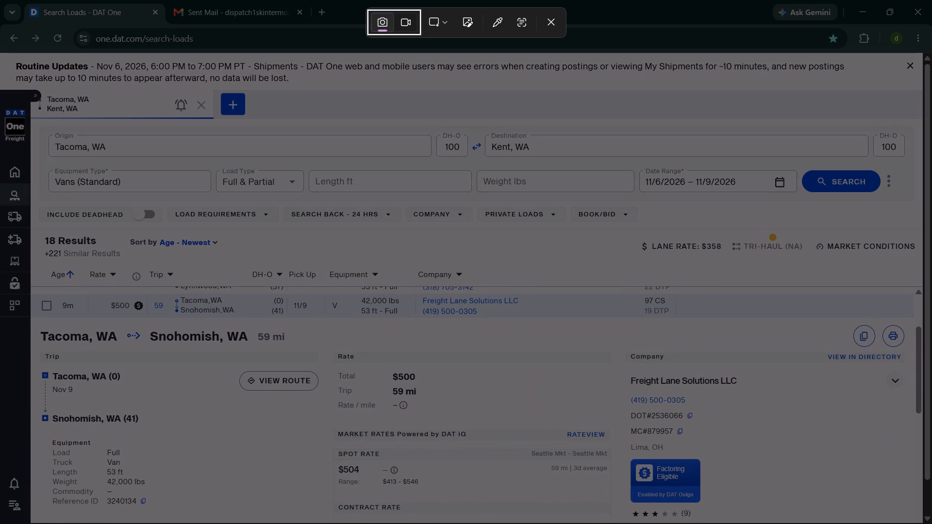
drag(36, 325, 67, 343)
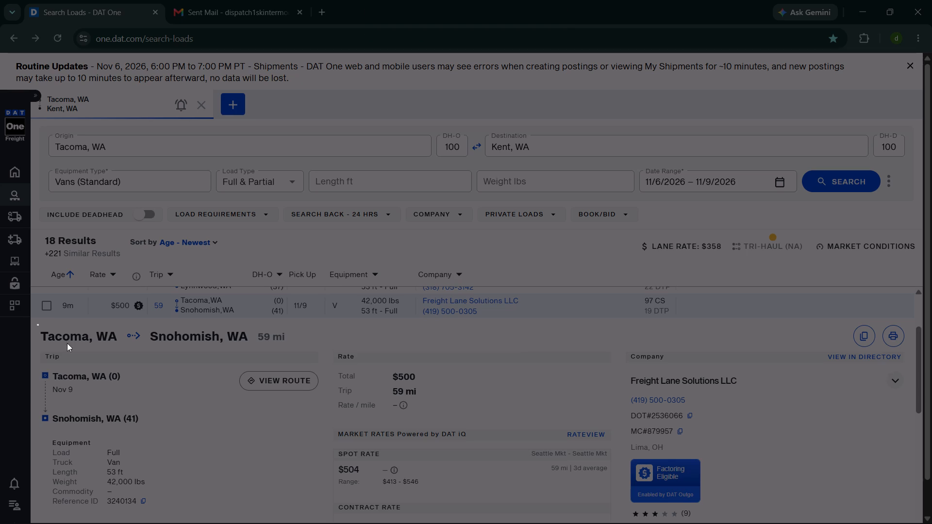
drag(67, 343, 716, 482)
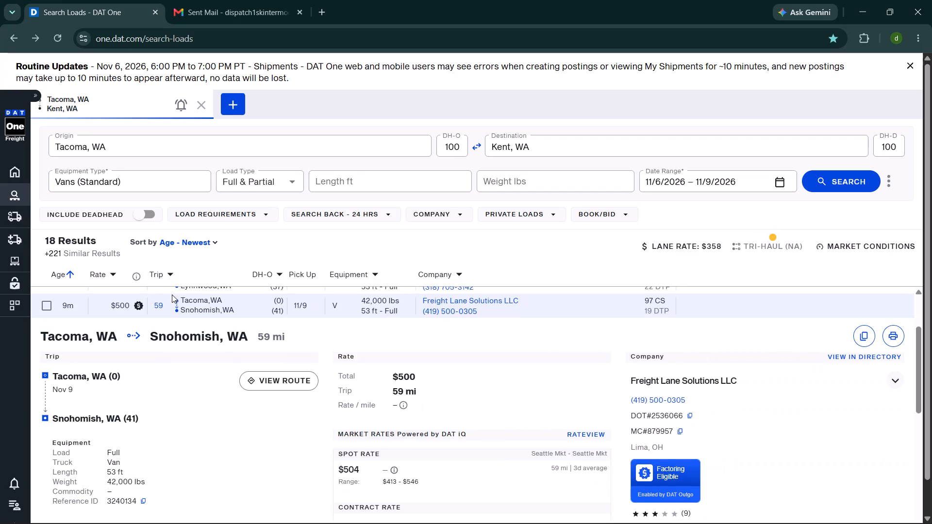
click(205, 303)
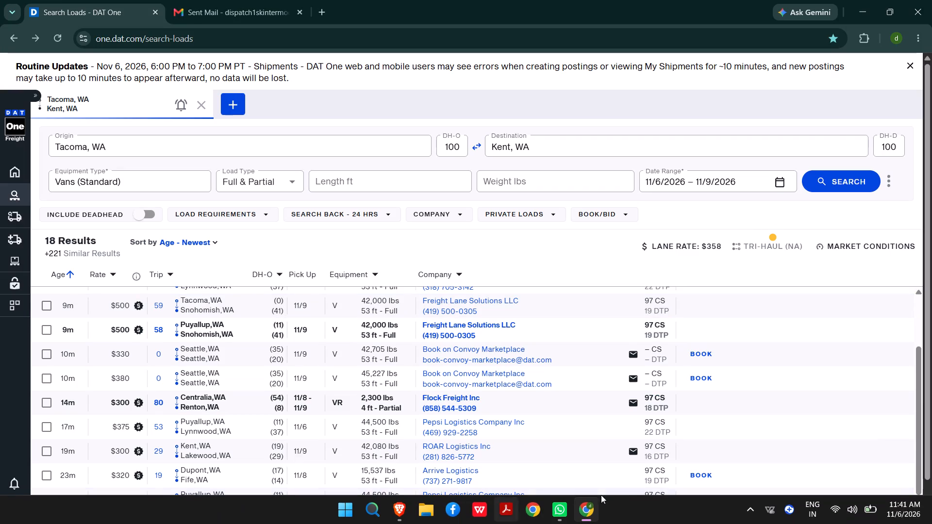
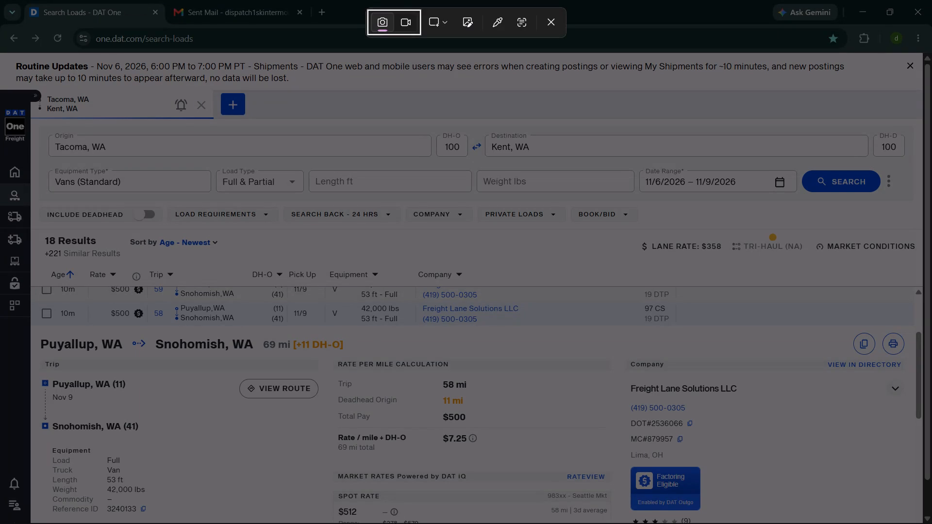
Capture a screenshot region of the Puyallup, WA to Snohomish, WA load details, covering the trip, rate per mile and company information.
drag(36, 330, 719, 466)
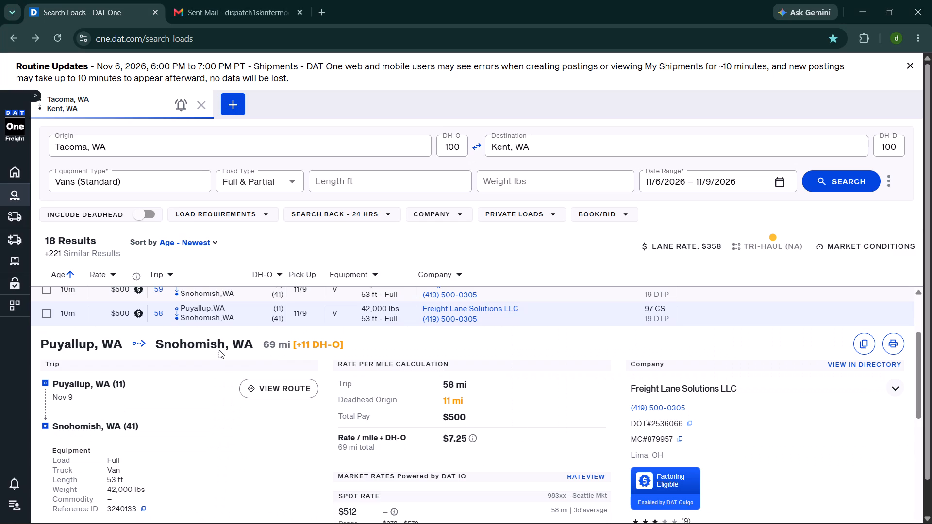
click(206, 312)
click(206, 312)
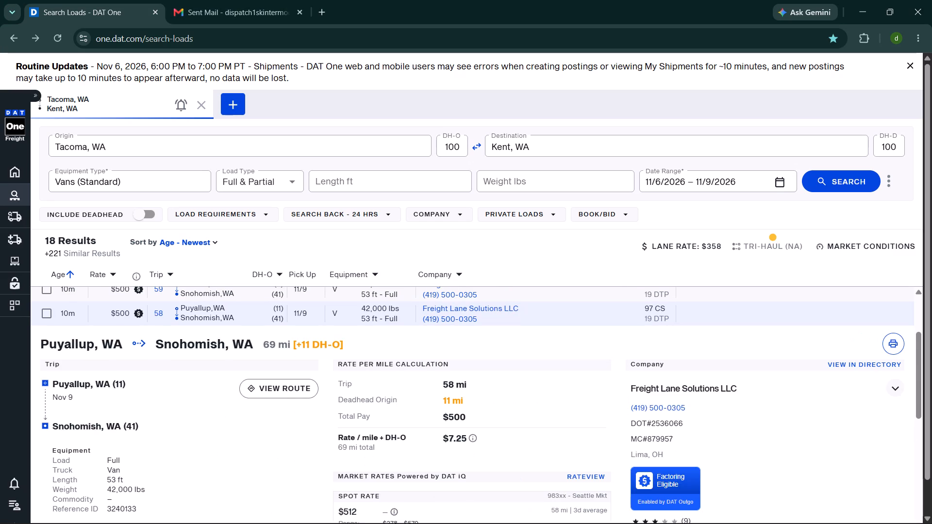
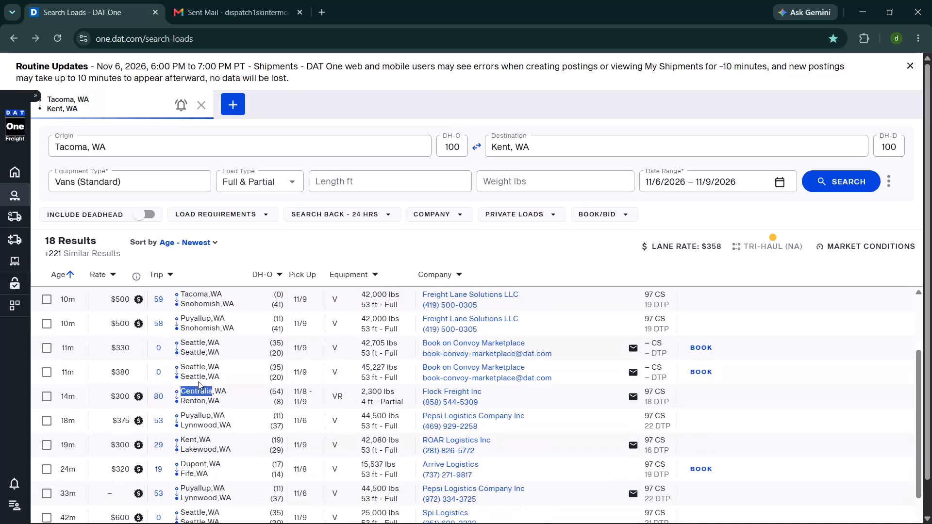
scroll(198, 381, up, 11)
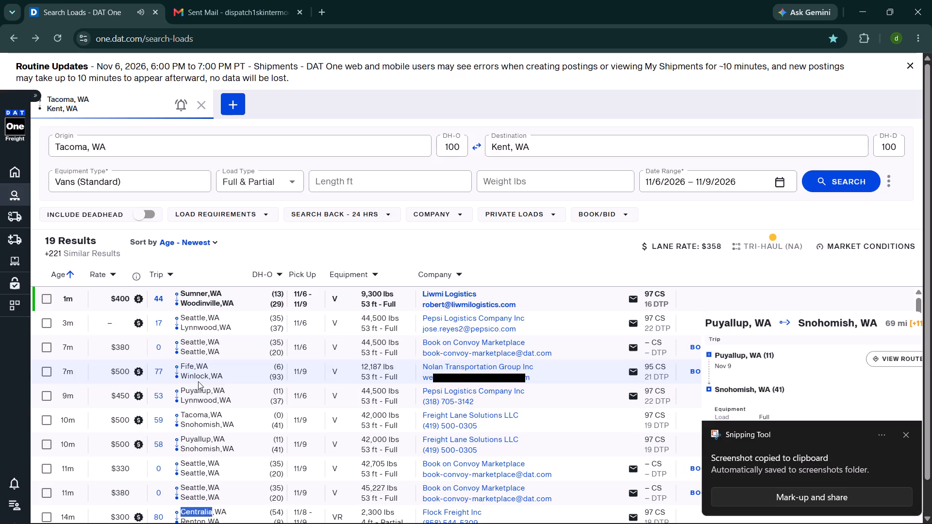
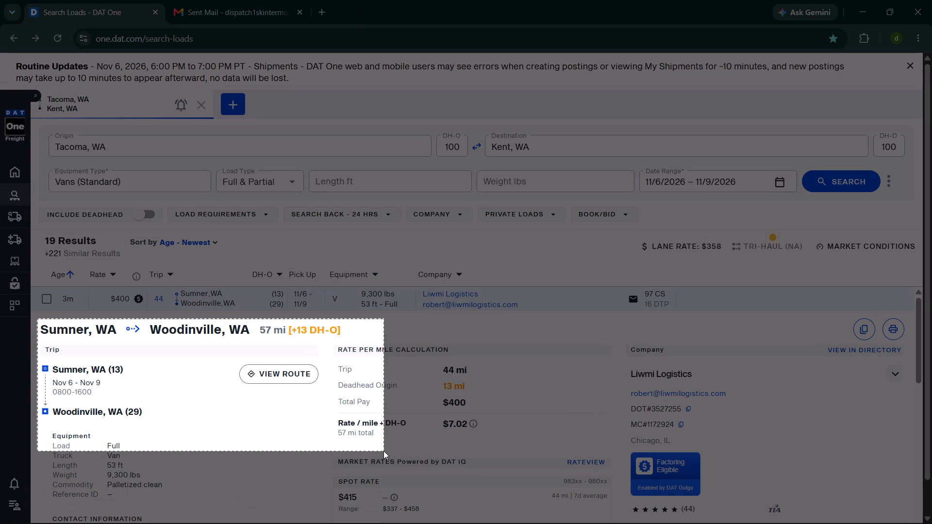
Capture a screenshot region of the Sumner, WA to Woodinville, WA load details, covering trip, rate per mile and company information, and collapse the load.
drag(383, 451, 688, 468)
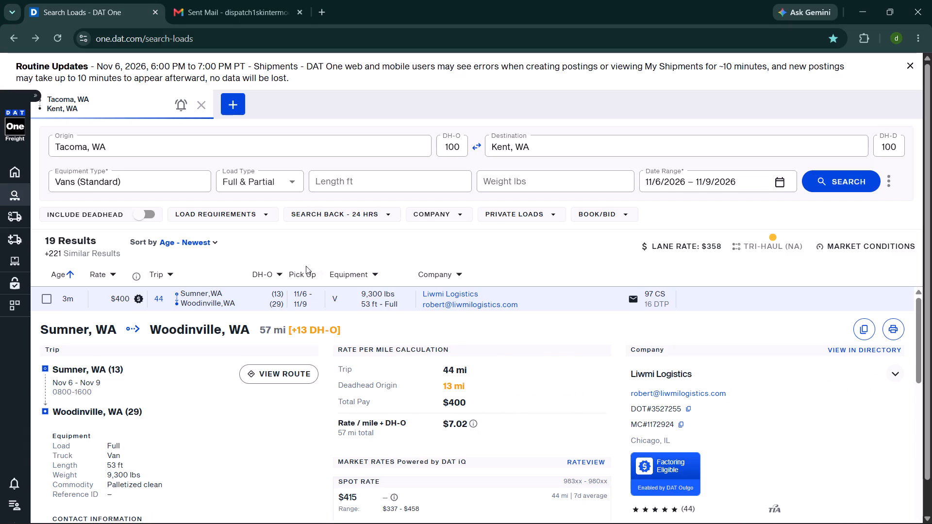
click(223, 307)
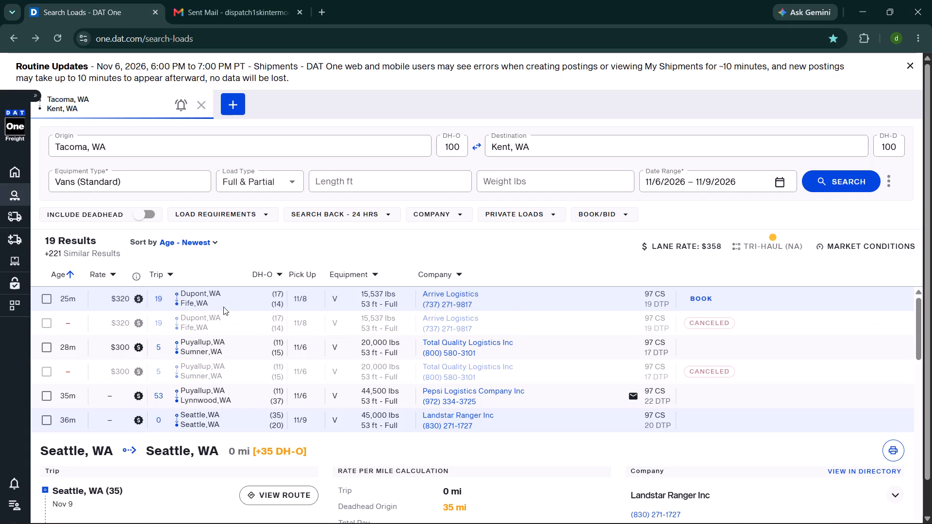
Reopen the Sumner, WA to Woodinville, WA load from Liwmi Logistics to view its trip, rate and company details.
click(201, 294)
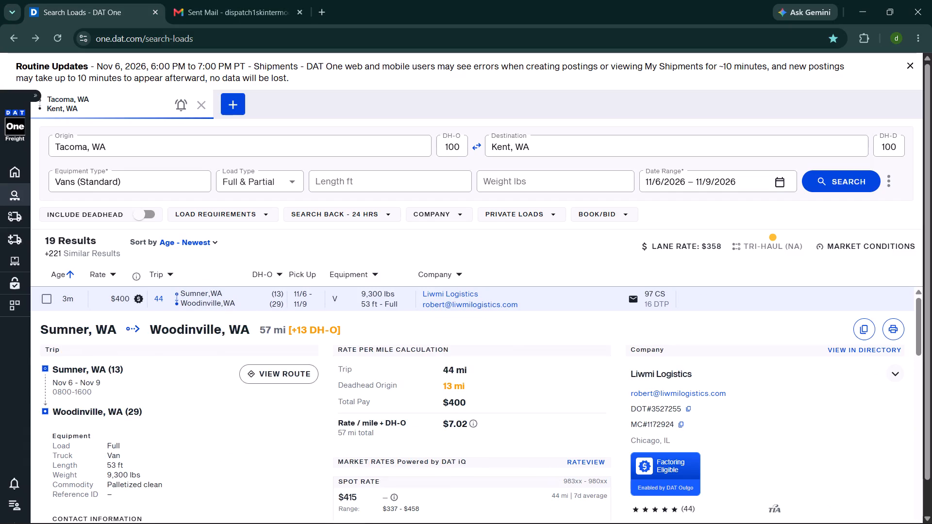
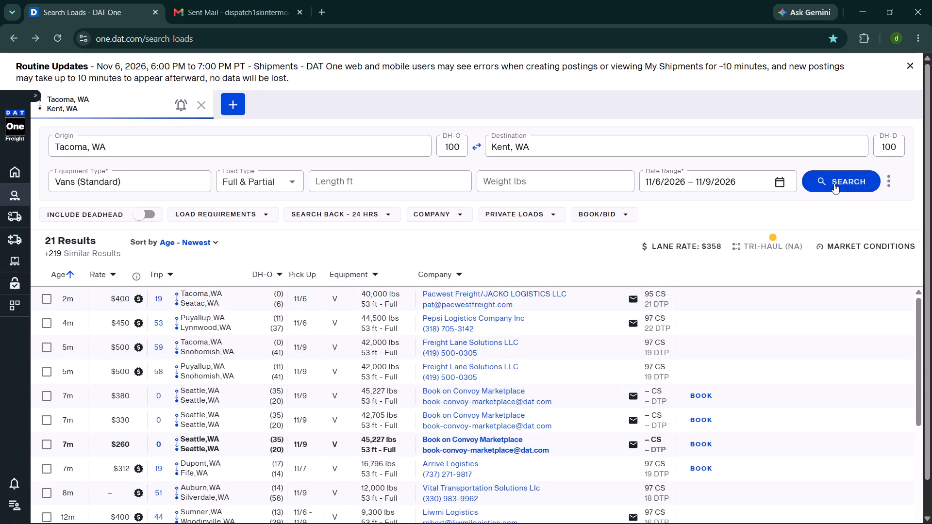
Rerun the Tacoma, WA to Kent, WA van load search to refresh the results.
click(834, 183)
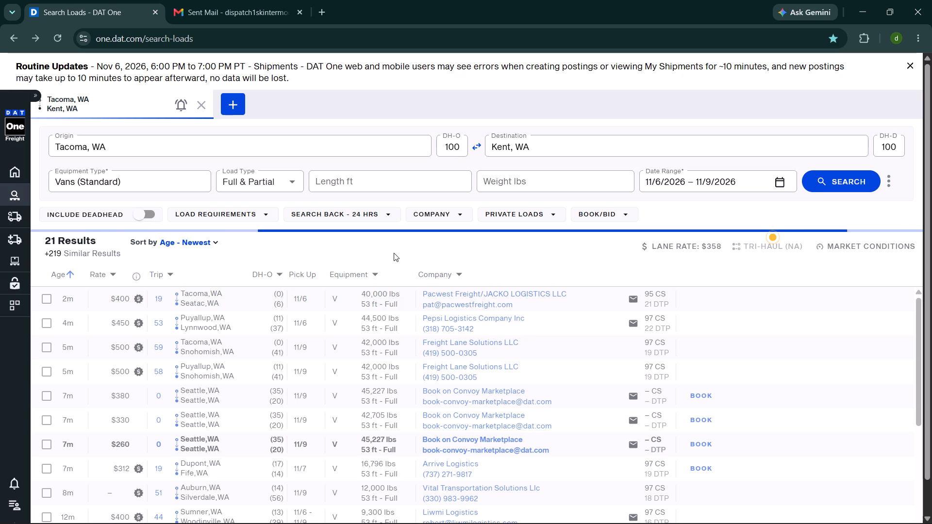
Open the Tacoma, WA to Seatac, WA load from Pacwest Freight/JACKO LOGISTICS LLC and start a screenshot capture of its details.
click(192, 302)
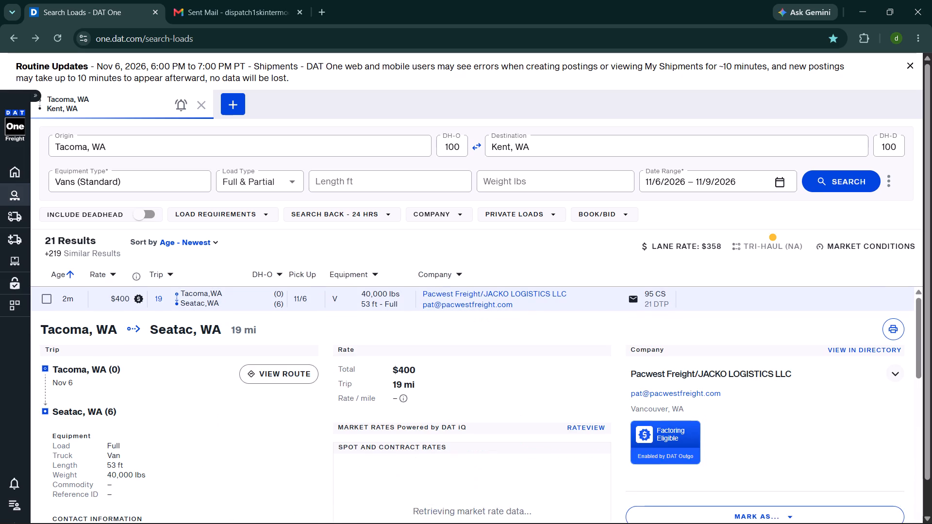
key(Print)
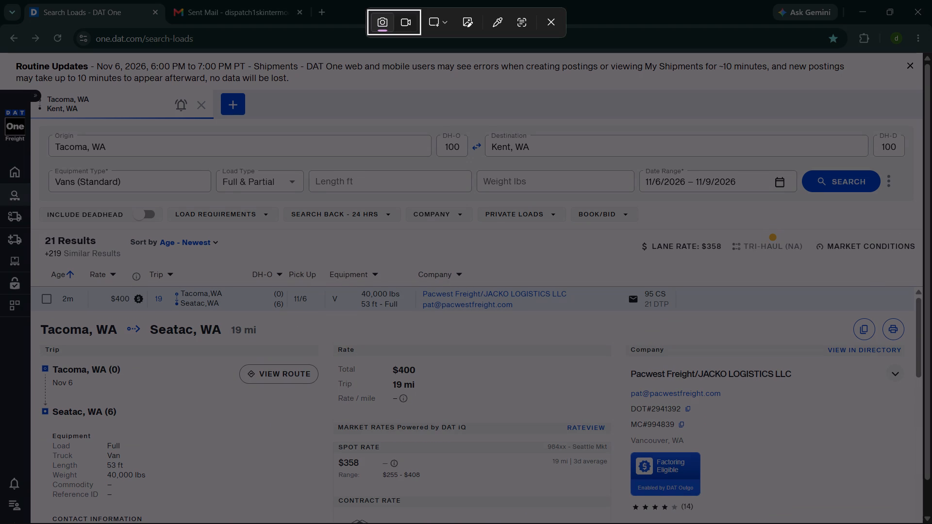
Capture a screenshot region of the Tacoma, WA to Seatac, WA load details, starting from the route heading and covering the trip section.
drag(38, 318, 145, 367)
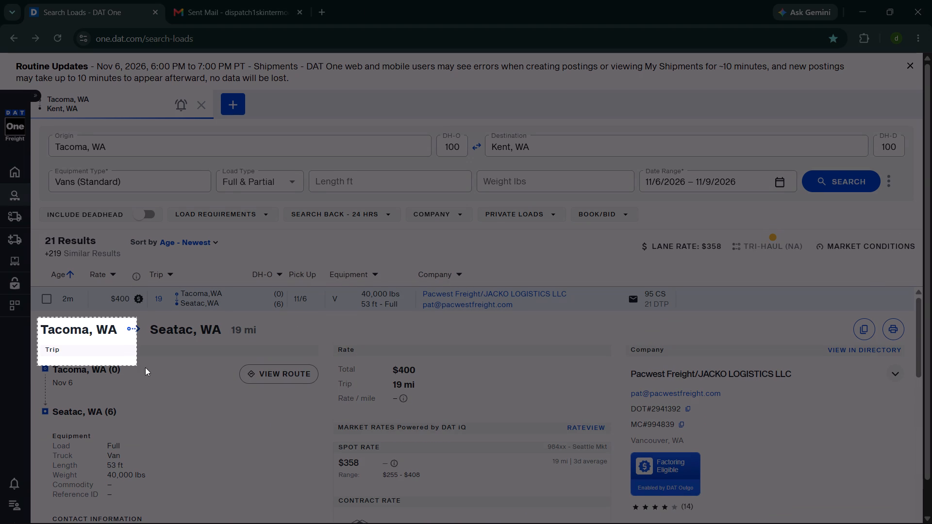
drag(145, 367, 391, 435)
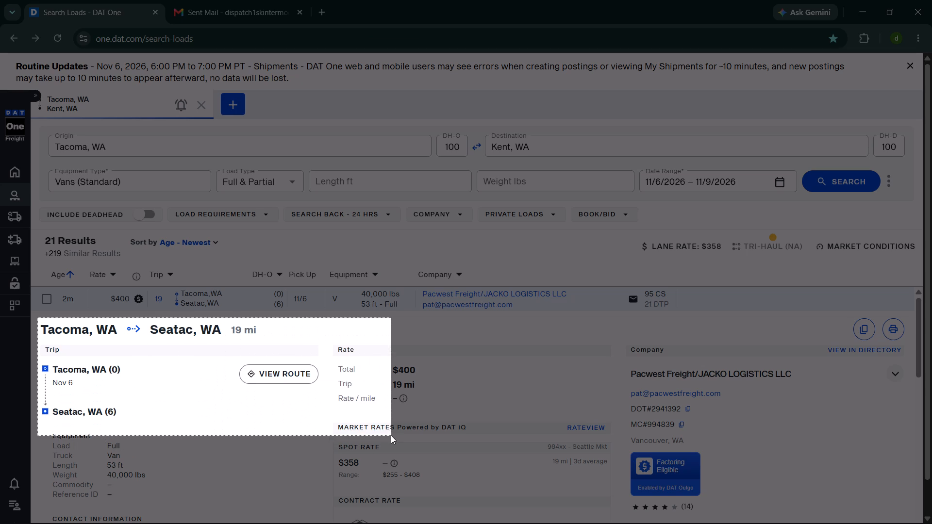
Extend the screenshot region over the Tacoma, WA to Seatac, WA load's rate, market rate and company details, and collapse the load.
drag(391, 435, 727, 489)
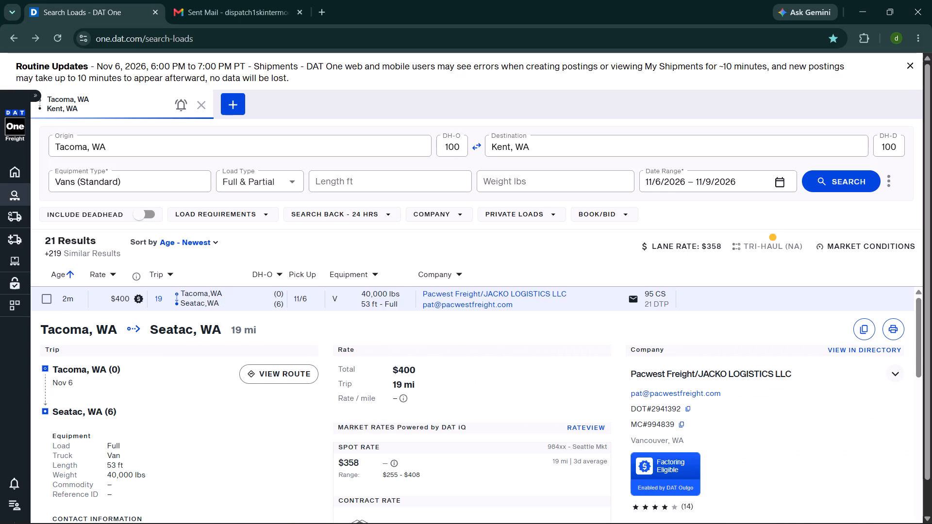
click(207, 302)
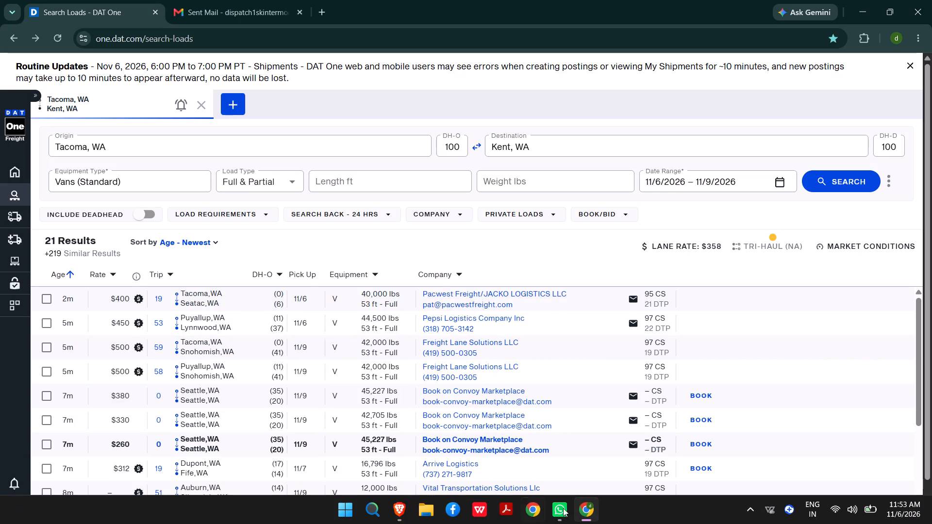
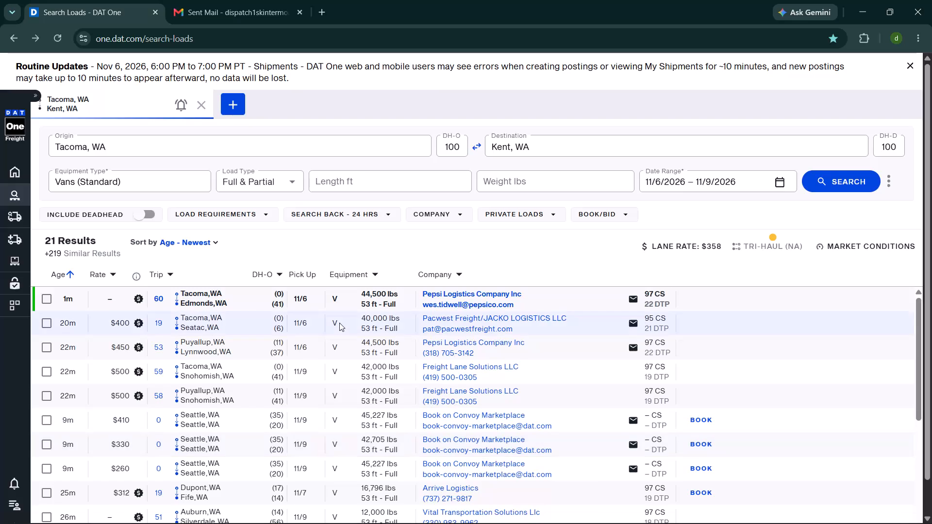
Open the Tacoma, WA to Edmonds, WA load from Pepsi Logistics Company Inc and copy the broker's contact email address.
click(202, 299)
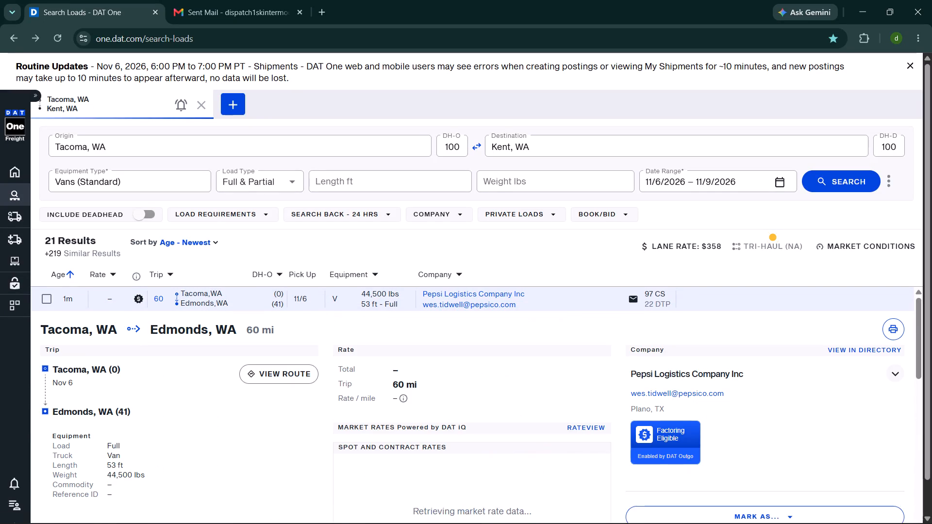
scroll(173, 463, down, 1)
click(151, 482)
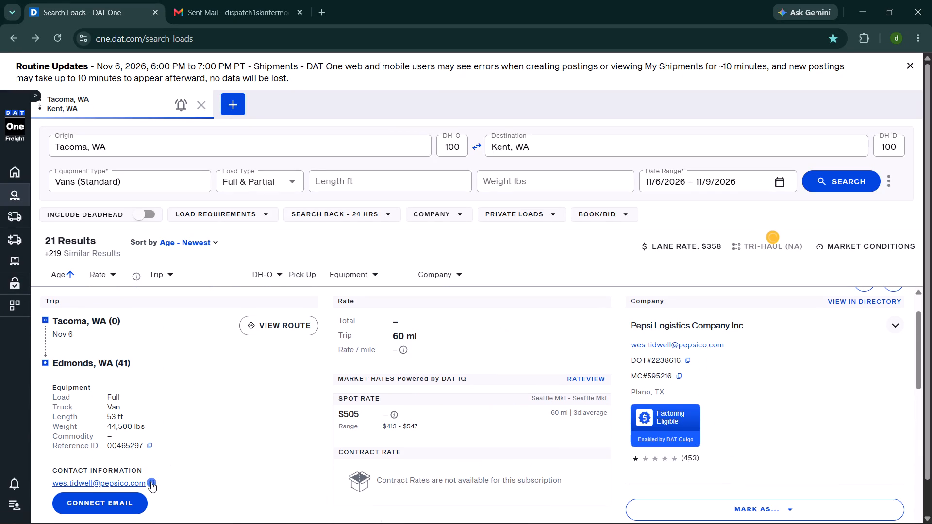
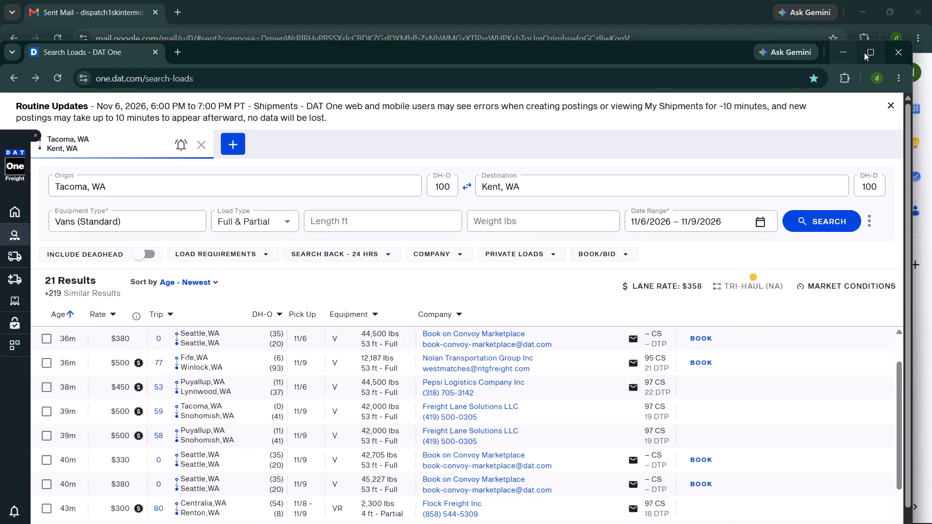
Maximize the load board window and rerun the Tacoma, WA to Kent, WA van search to refresh the load list.
click(866, 52)
scroll(297, 369, up, 4)
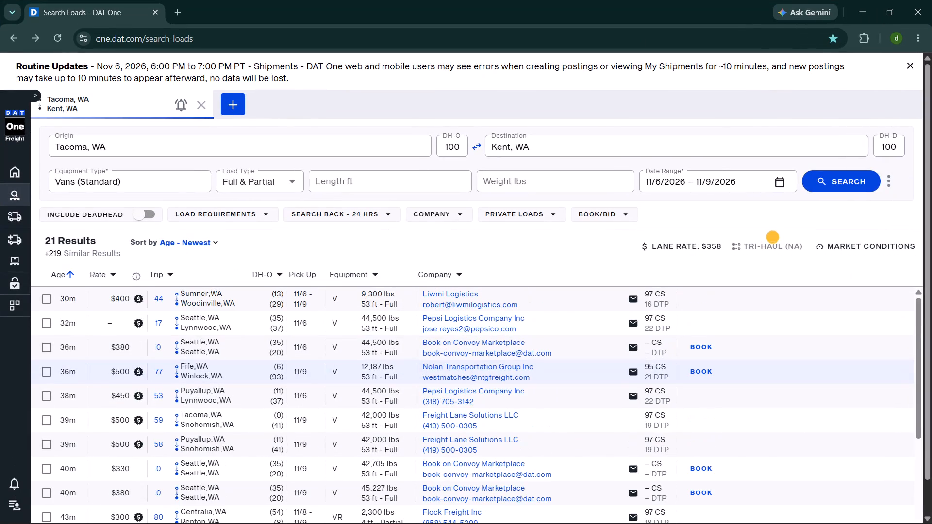
scroll(297, 369, up, 2)
click(828, 184)
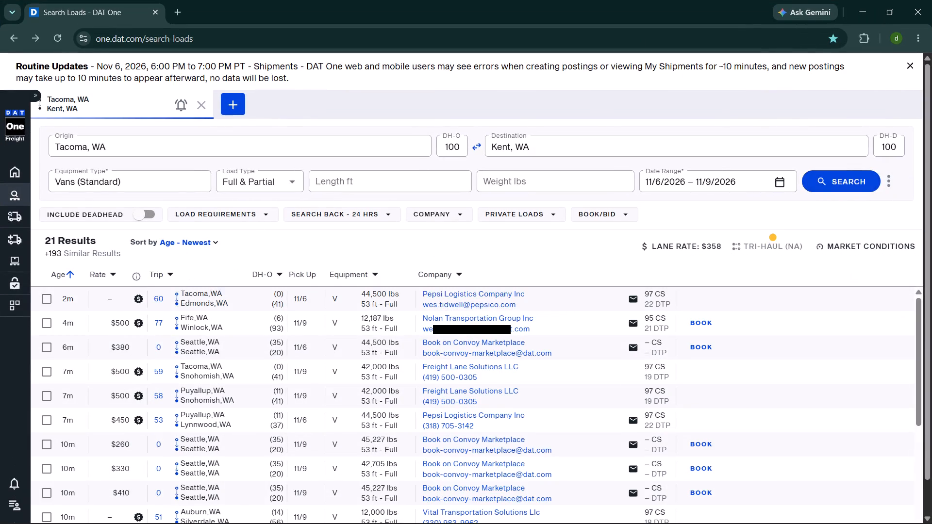
Open the Tacoma, WA to Edmonds, WA load from Pepsi Logistics Company Inc to view its trip, rate and company details.
click(200, 304)
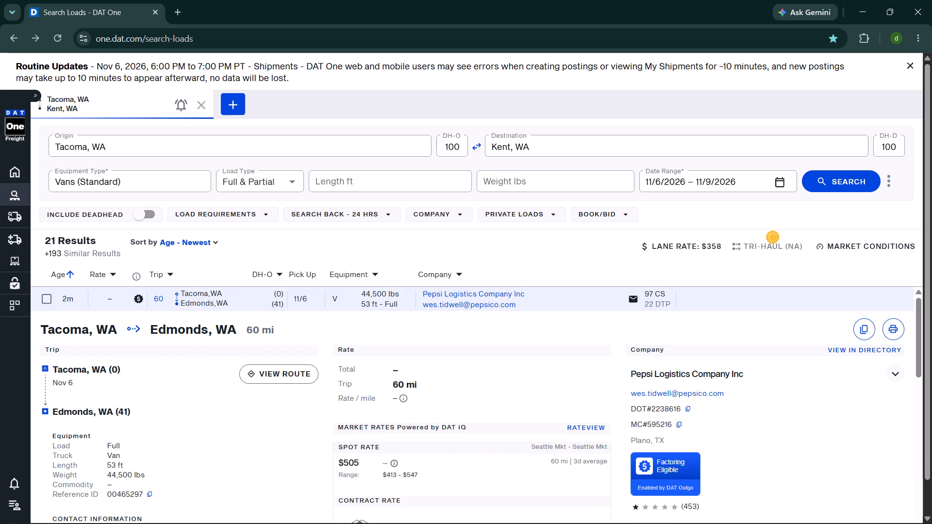
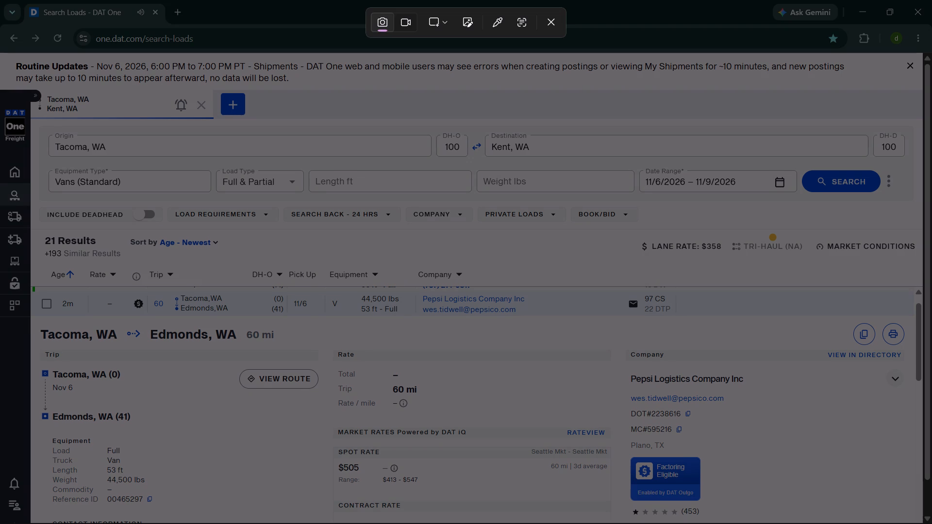
Capture a screenshot region of the Tacoma, WA to Edmonds, WA load details from the route heading through the trip and rate sections, and collapse the load.
drag(36, 323, 700, 505)
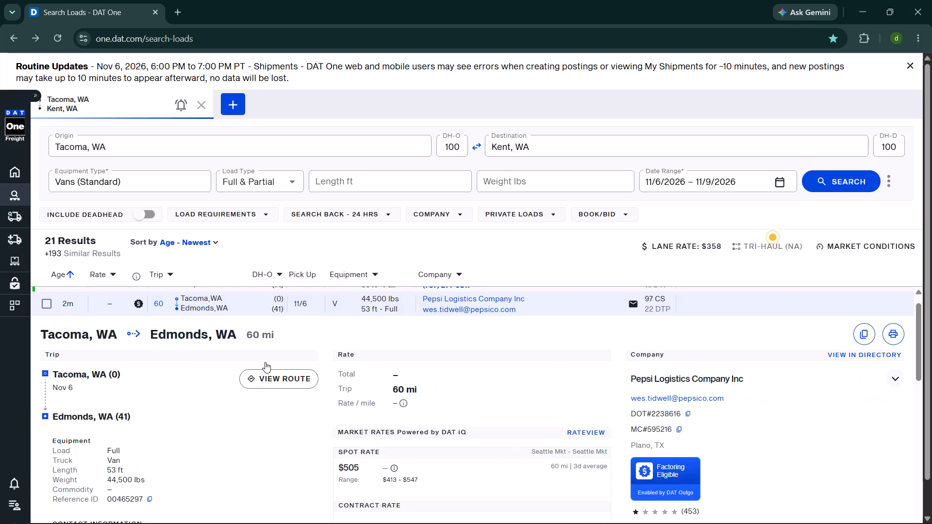
click(203, 311)
scroll(203, 311, up, 2)
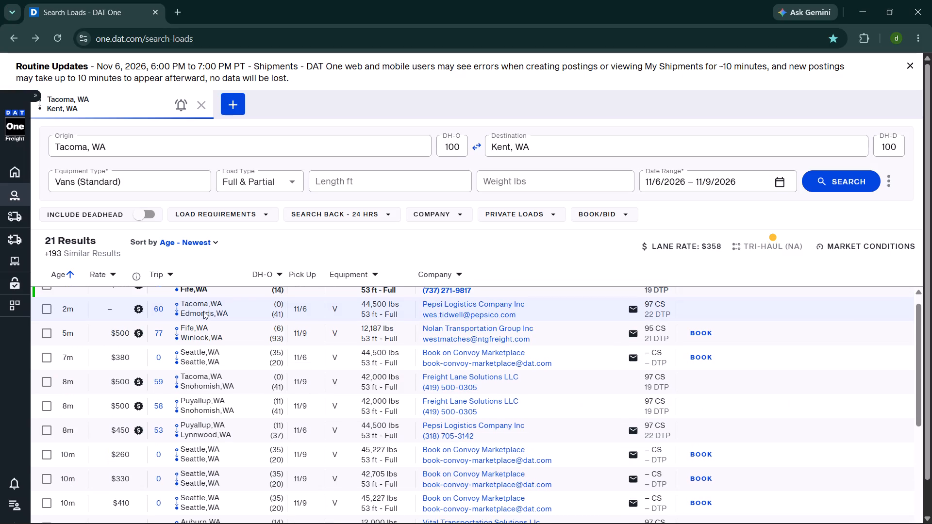
double_click(203, 306)
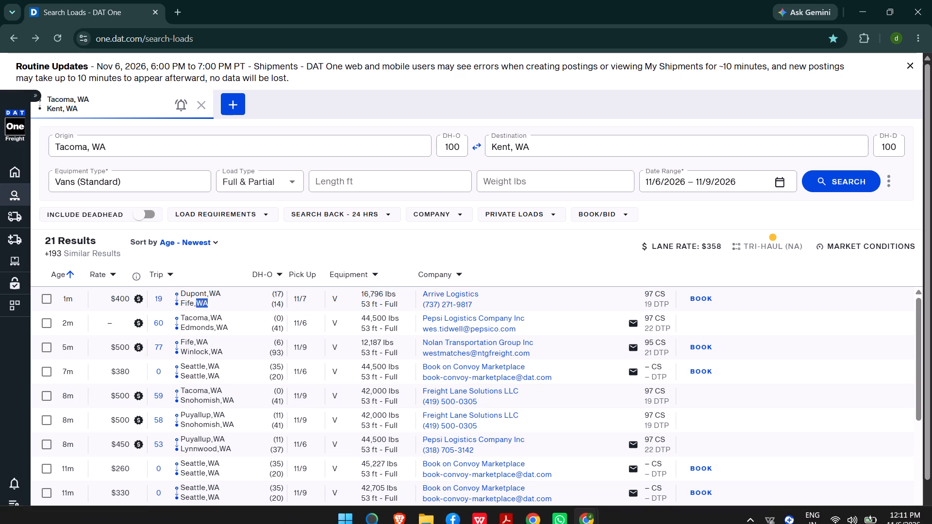